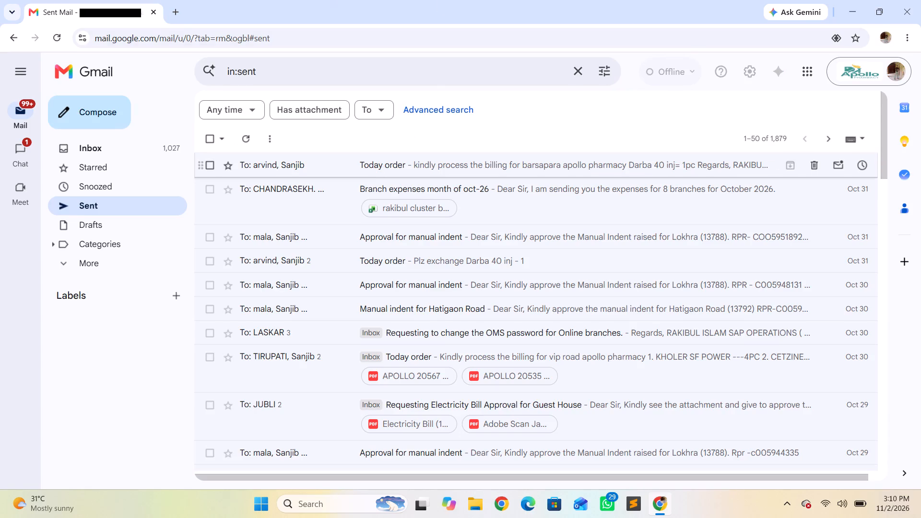
Switch to the desktop, refresh it, and open the MANUAL INDENT spreadsheet in WPS Office.
{"action": "left_click", "coordinate": [854, 12]}
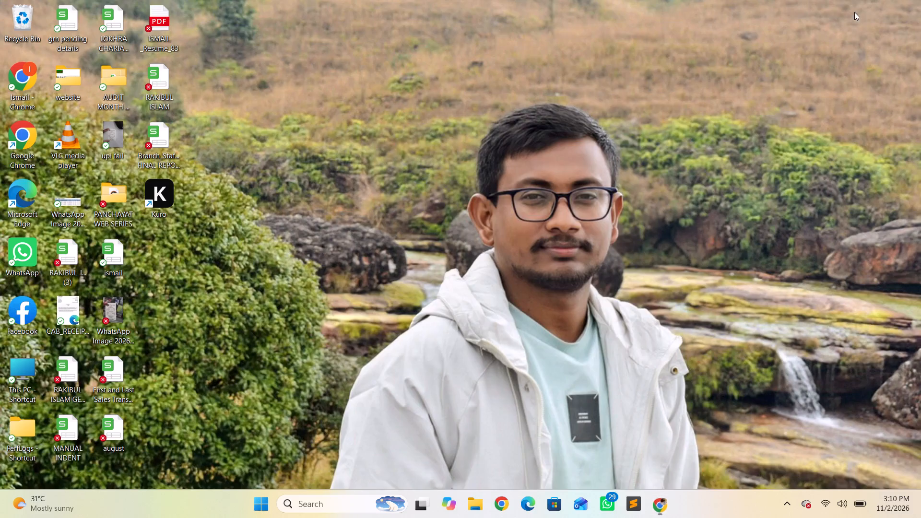
{"action": "right_click", "coordinate": [334, 0]}
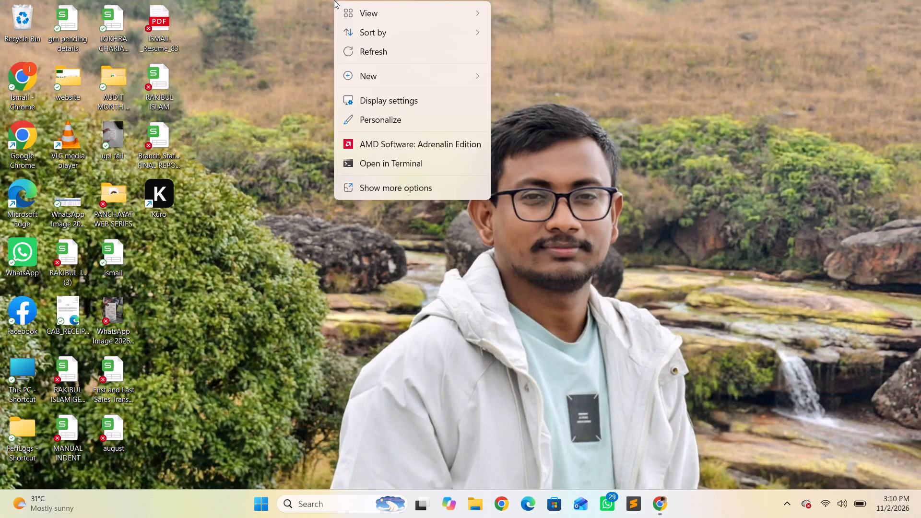
{"action": "left_click", "coordinate": [374, 54]}
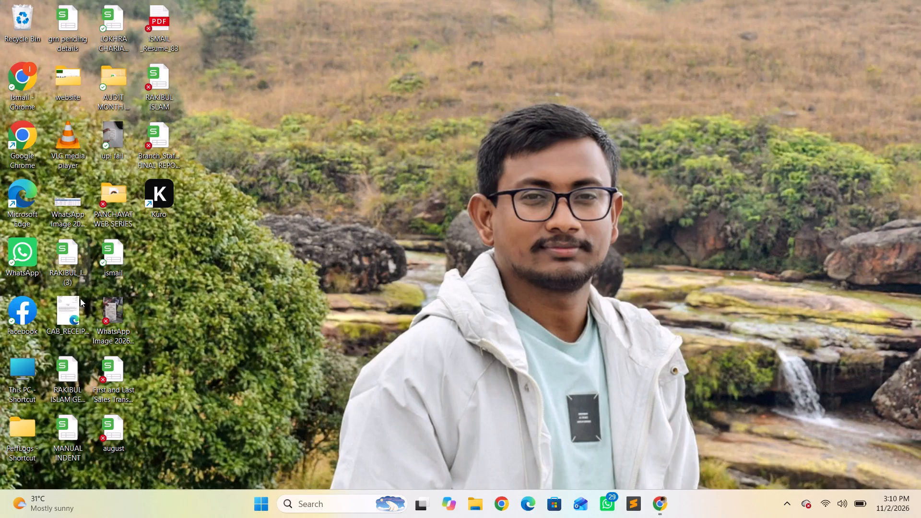
{"action": "double_click", "coordinate": [66, 437]}
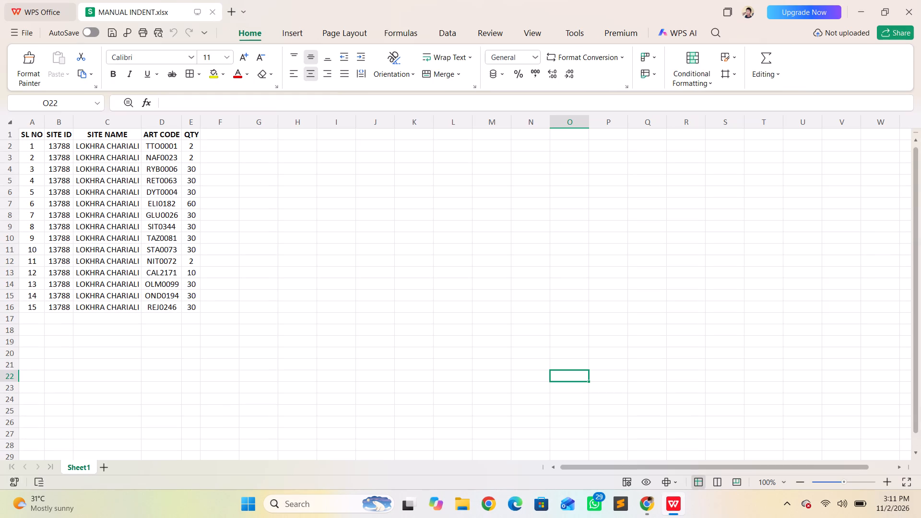
Clear the existing art codes and quantities from D2 to E16, keeping the serial, site ID and site name columns.
{"action": "left_click", "coordinate": [161, 149]}
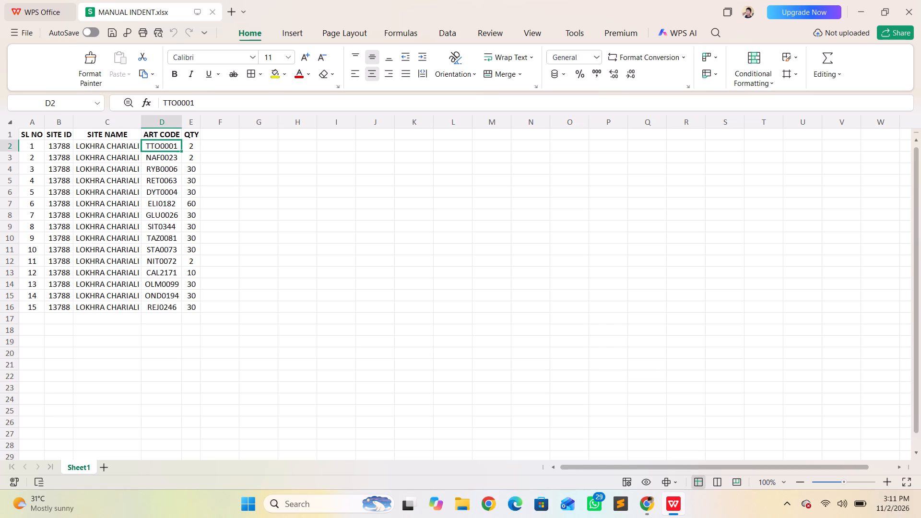
{"action": "key", "text": "shift+Right"}
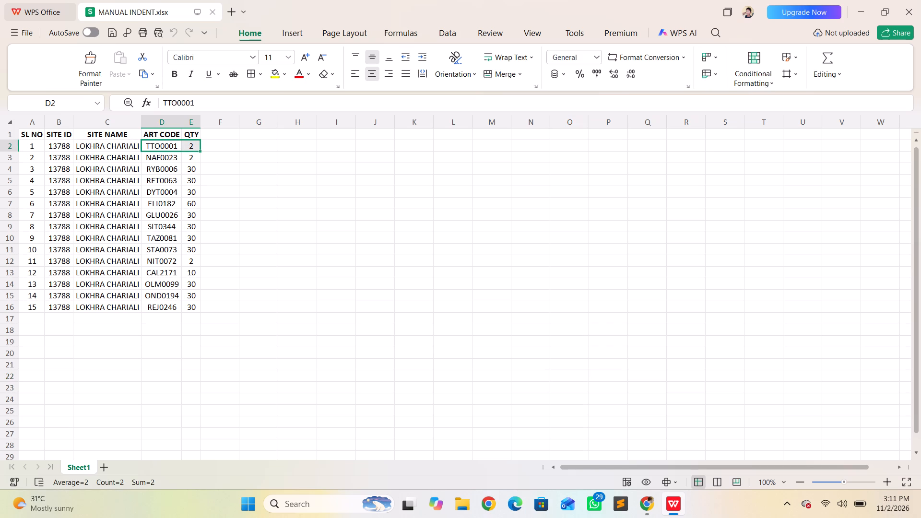
Clear all existing art codes and quantities from D2 to E16, keeping the serial number, site ID and site name columns.
{"action": "key", "text": "ctrl+shift+Down"}
{"action": "key", "text": "BackSpace"}
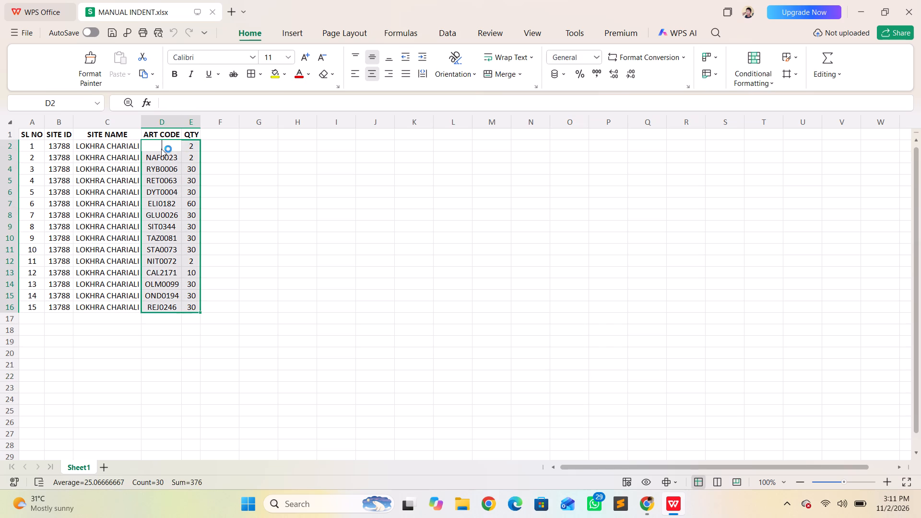
{"action": "key", "text": "Delete"}
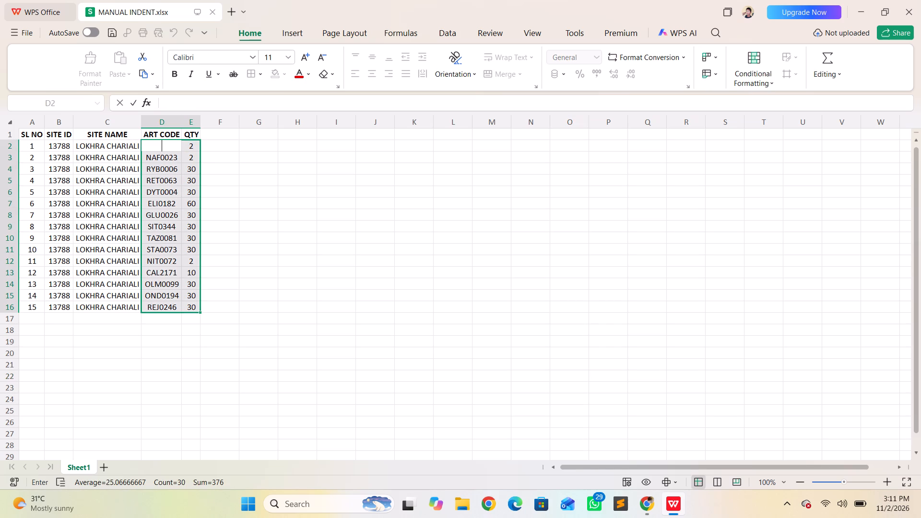
{"action": "left_click", "coordinate": [244, 215]}
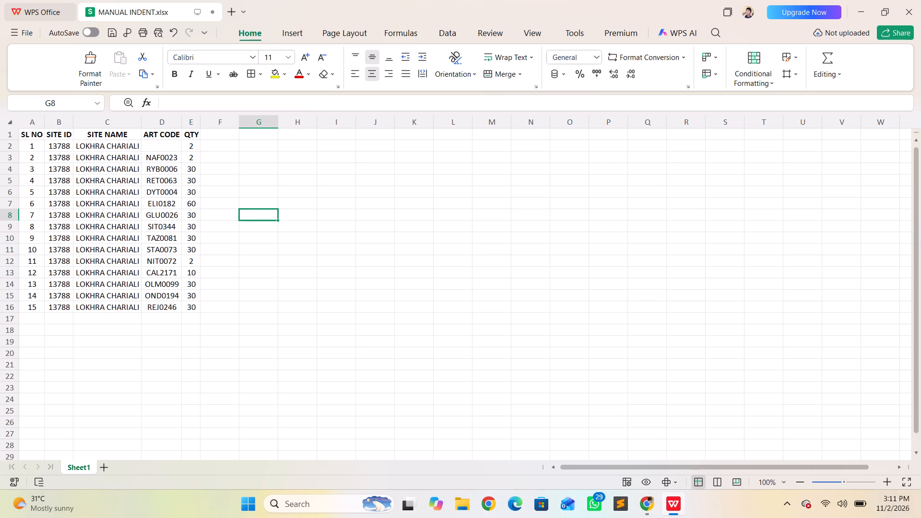
{"action": "left_click", "coordinate": [162, 151]}
{"action": "key", "text": "ctrl+shift+Down"}
{"action": "key", "text": "ctrl+shift+Down"}
{"action": "key", "text": "ctrl+shift+Down"}
{"action": "key", "text": "ctrl+shift+Down"}
{"action": "key", "text": "ctrl+shift+Down"}
{"action": "key", "text": "ctrl+shift+Down"}
{"action": "key", "text": "ctrl+shift+Down"}
{"action": "key", "text": "ctrl+shift+Down"}
{"action": "key", "text": "ctrl+shift+Down"}
{"action": "key", "text": "ctrl+shift+Down"}
{"action": "key", "text": "ctrl+shift+Down"}
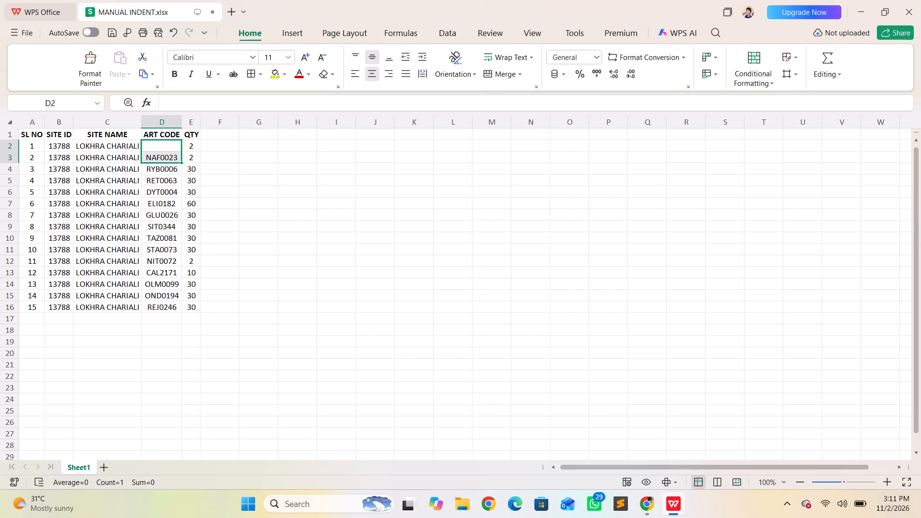
{"action": "key", "text": "ctrl+shift+Up"}
{"action": "key", "text": "ctrl+shift+Right"}
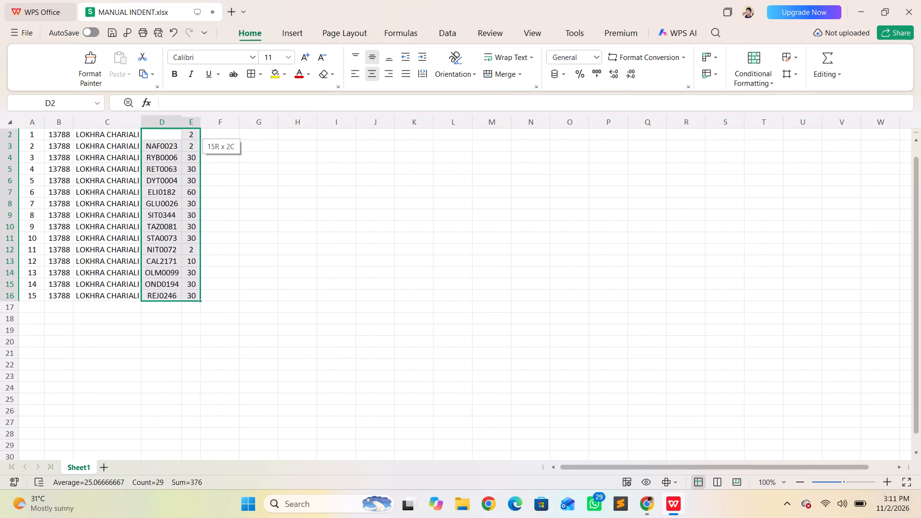
{"action": "key", "text": "Delete"}
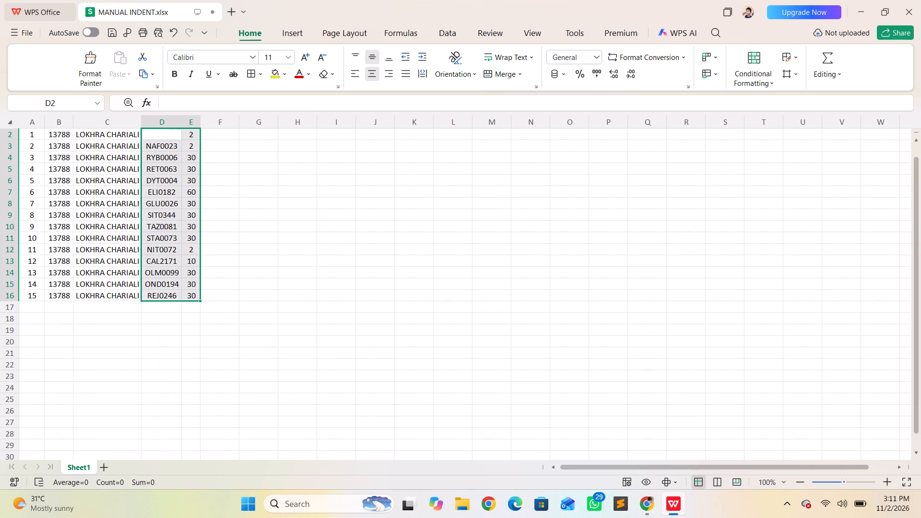
{"action": "left_click", "coordinate": [321, 266]}
{"action": "scroll", "coordinate": [278, 286], "scroll_direction": "up", "scroll_amount": 5}
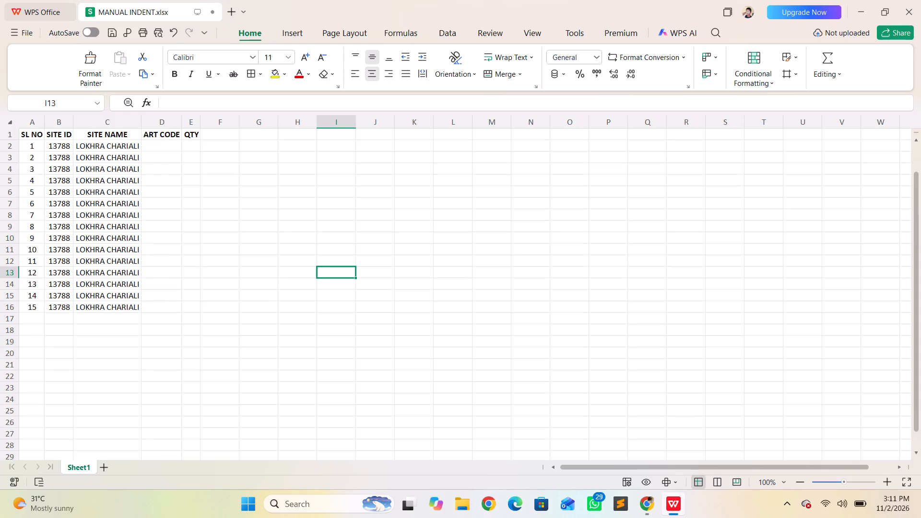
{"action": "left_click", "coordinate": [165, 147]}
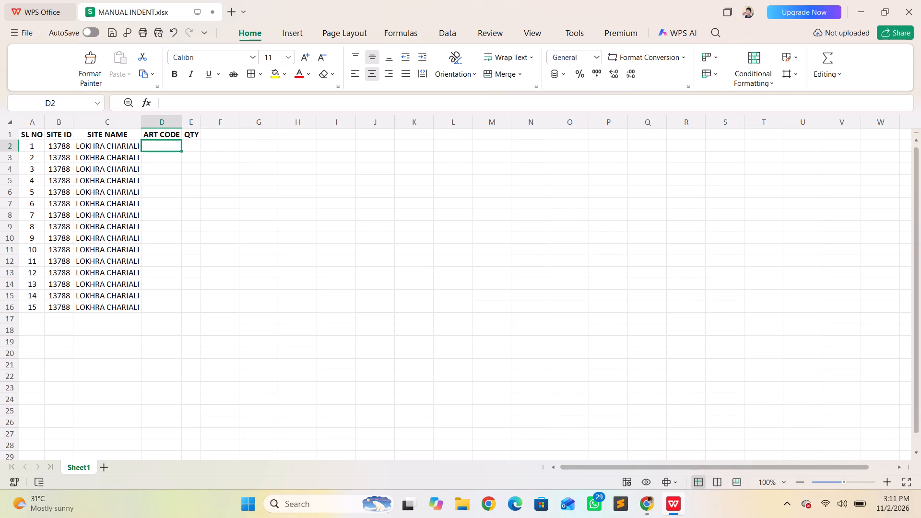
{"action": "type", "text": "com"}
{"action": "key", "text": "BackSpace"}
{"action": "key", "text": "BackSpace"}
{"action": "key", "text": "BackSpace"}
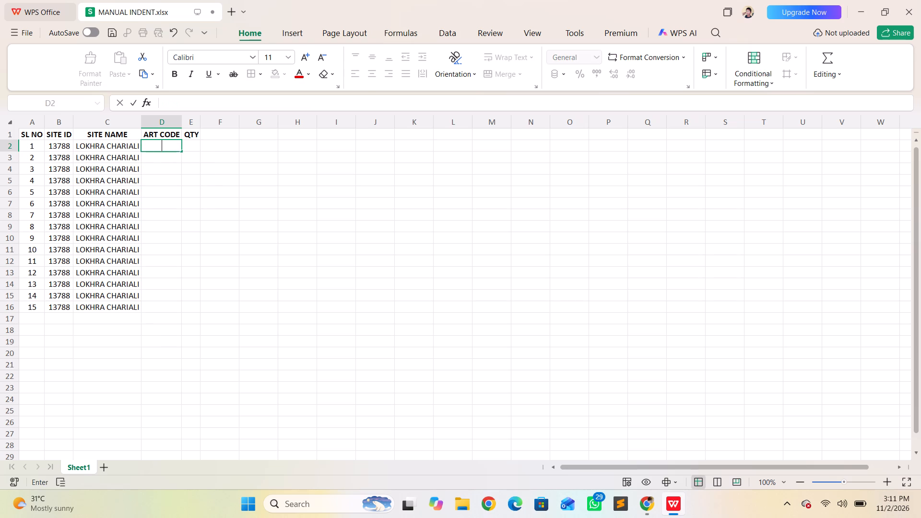
Enter art code CON0035 with quantity 30 in the row for serial number 1.
{"action": "type", "text": "CON"}
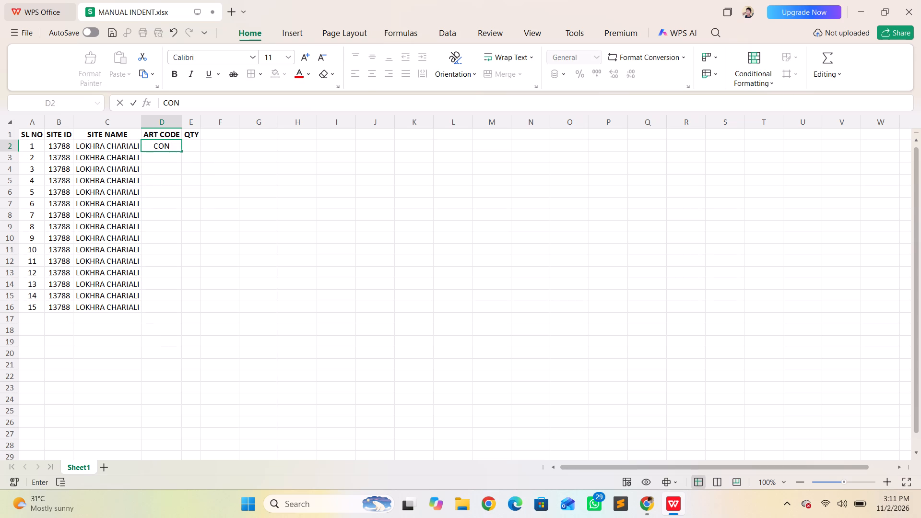
{"action": "type", "text": "0035"}
{"action": "key", "text": "Right"}
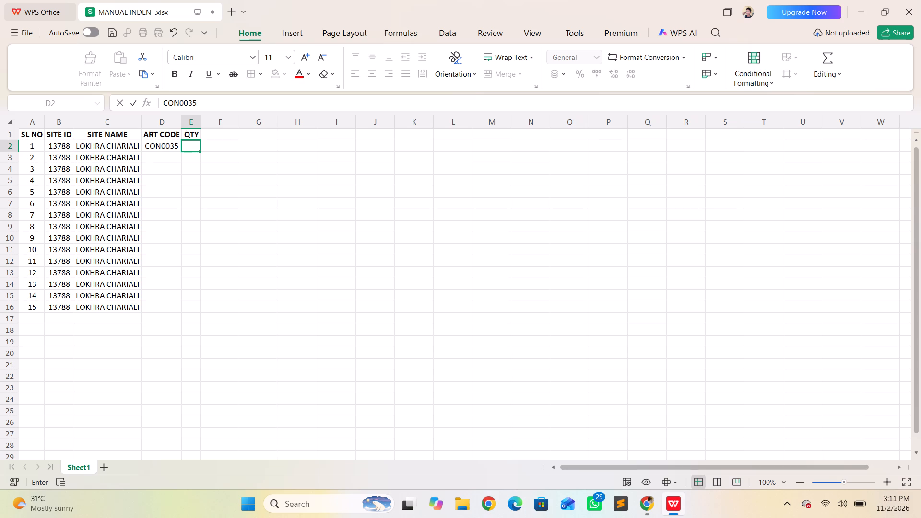
{"action": "type", "text": "30"}
{"action": "key", "text": "Down"}
Enter art code EMP0055 with quantity 30 in the row for serial number 2.
{"action": "key", "text": "Left"}
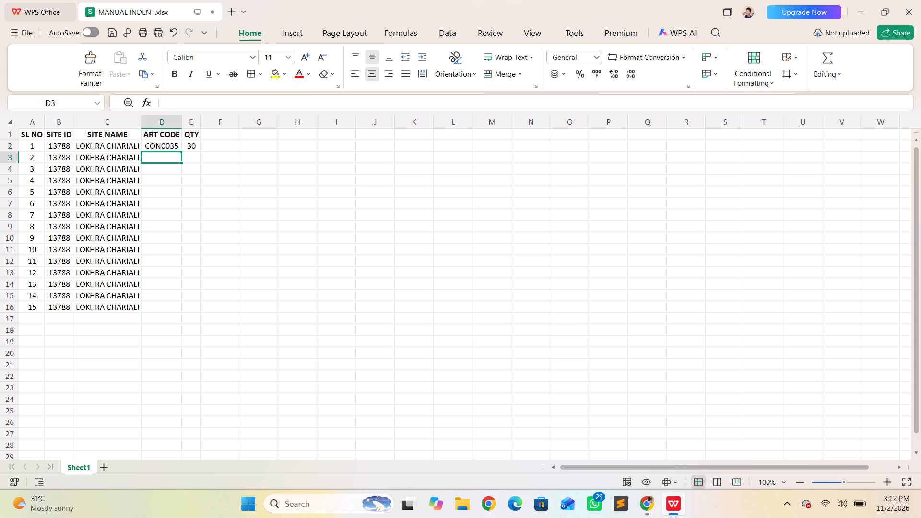
{"action": "type", "text": "EMP"}
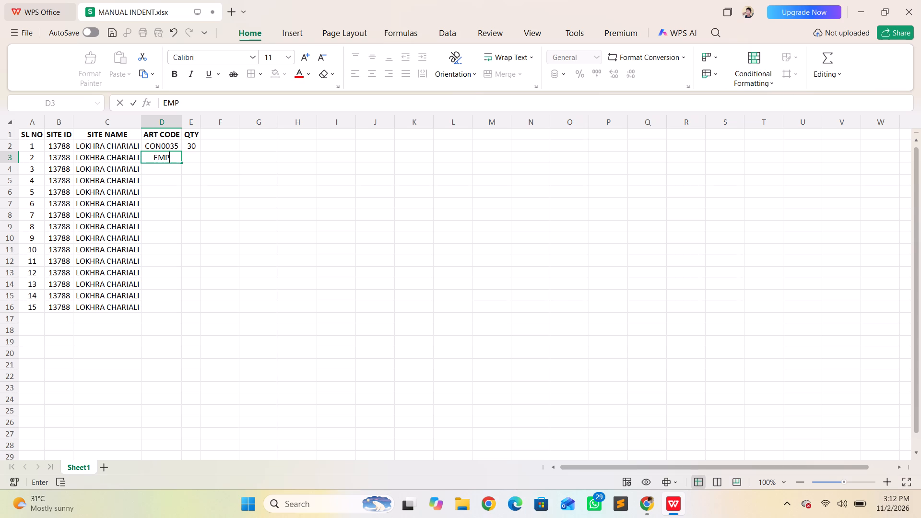
{"action": "type", "text": "0055"}
{"action": "key", "text": "Right"}
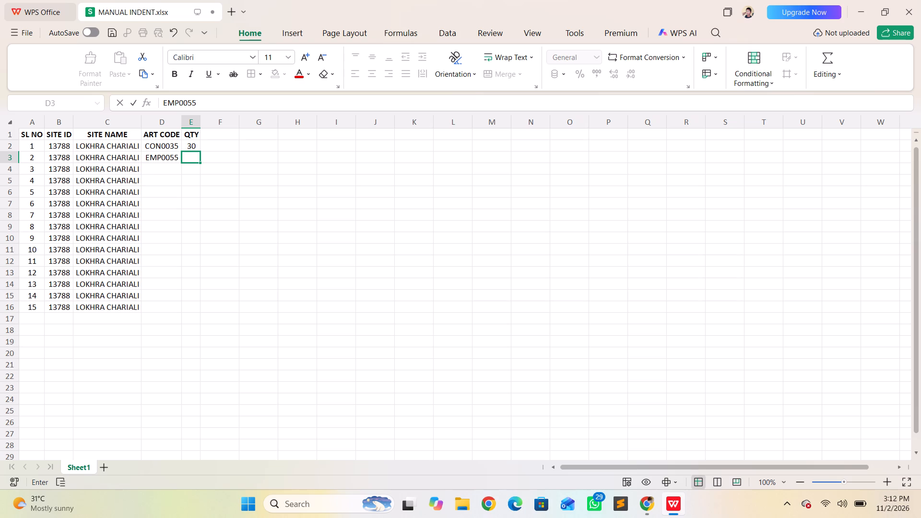
{"action": "type", "text": "30"}
{"action": "key", "text": "Down"}
Enter art code EMP0156 with quantity 50 in the row for serial number 3.
{"action": "key", "text": "Left"}
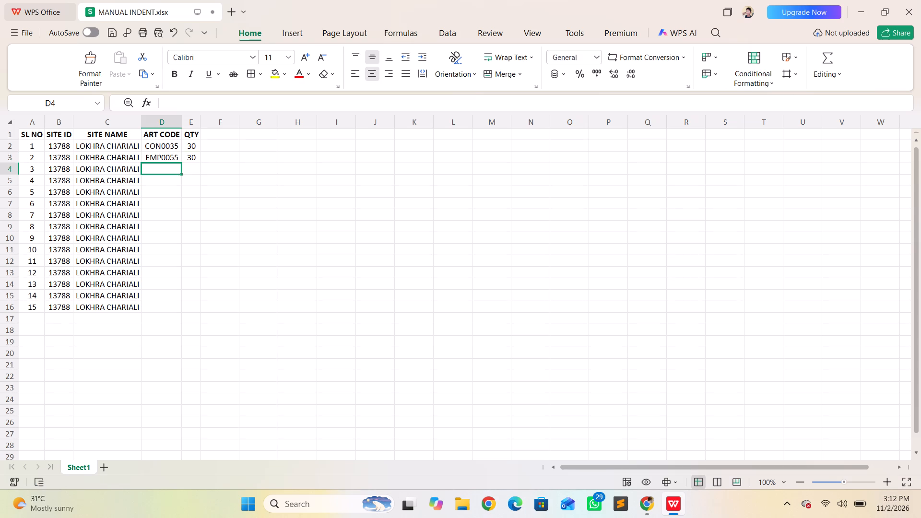
{"action": "type", "text": "EMP"}
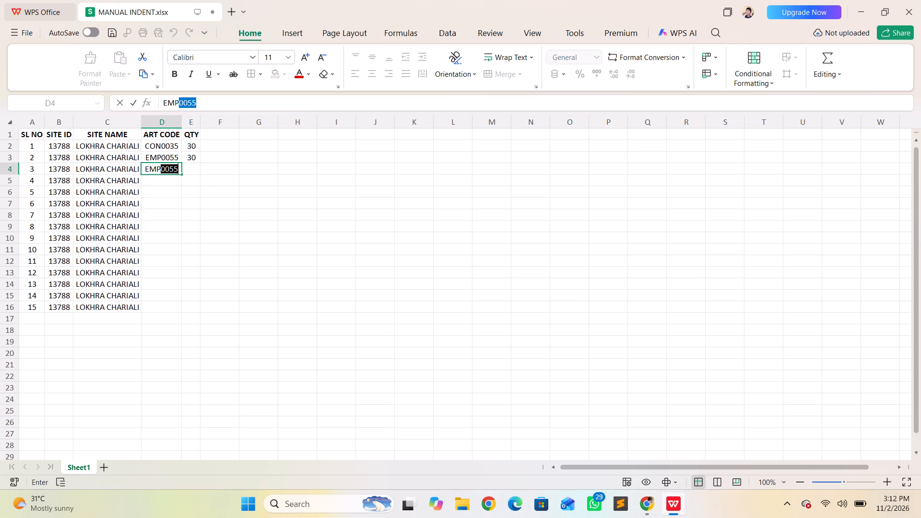
{"action": "type", "text": "0156"}
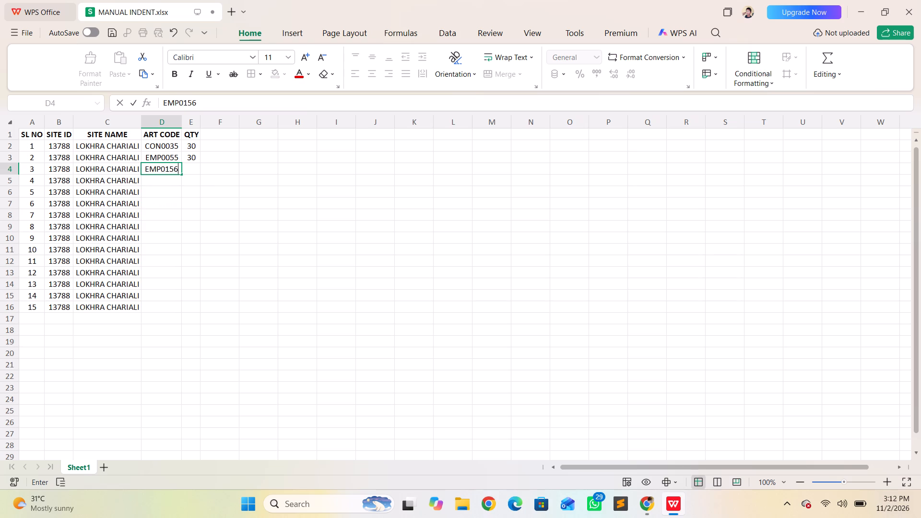
{"action": "key", "text": "Right"}
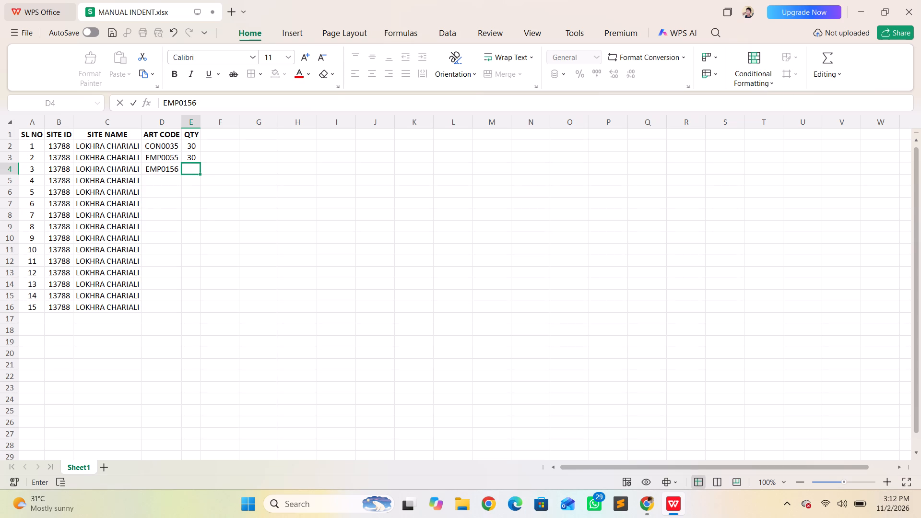
{"action": "type", "text": "50"}
{"action": "key", "text": "Up"}
Correct the art code in the row for serial number 2 to FEB0055.
{"action": "key", "text": "Left"}
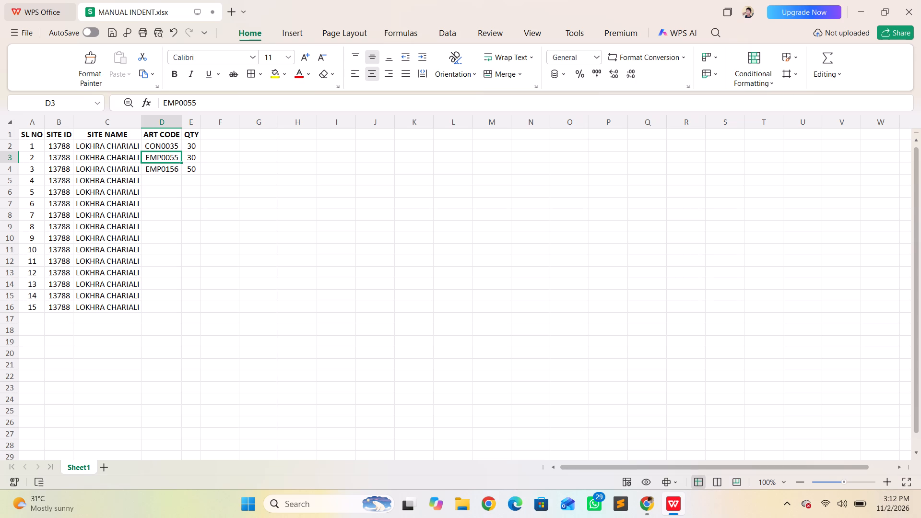
{"action": "type", "text": "FEB"}
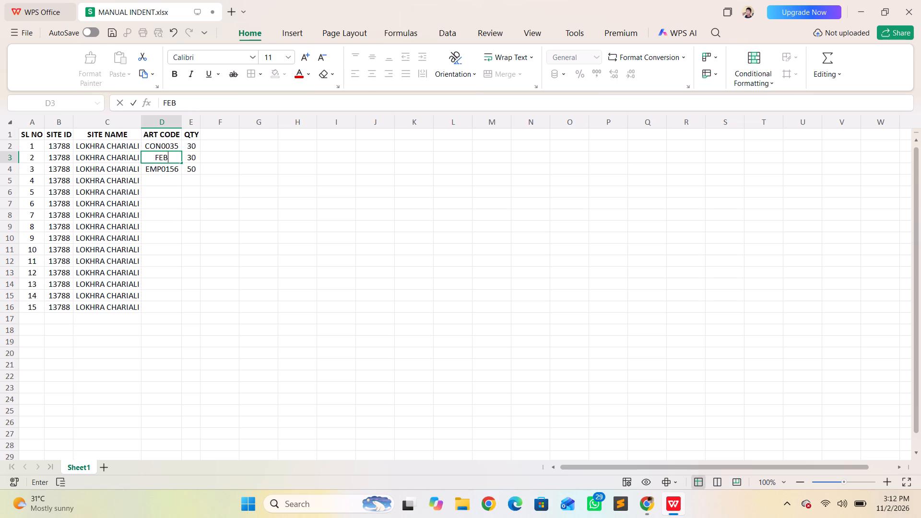
{"action": "type", "text": "0055"}
{"action": "key", "text": "Right"}
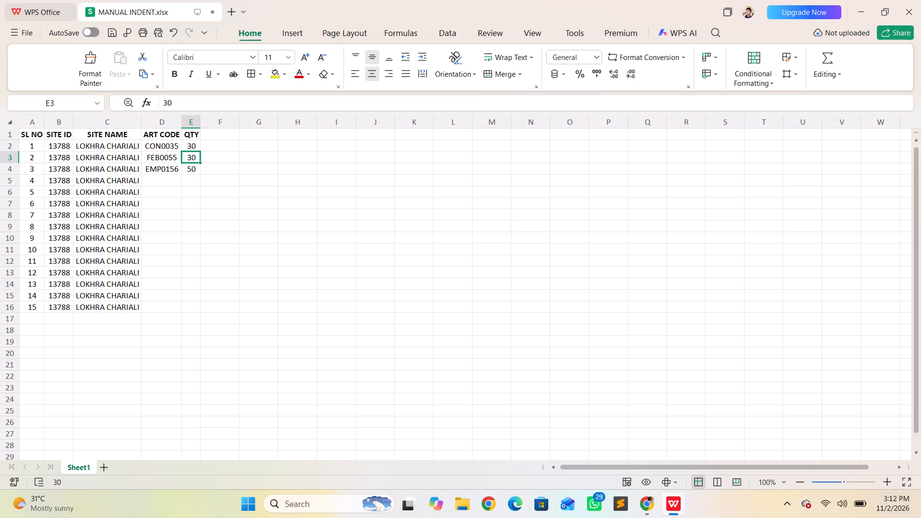
Enter art code FLU0069 with quantity 50 in the row for serial number 4.
{"action": "key", "text": "Down"}
{"action": "key", "text": "Down"}
{"action": "key", "text": "Left"}
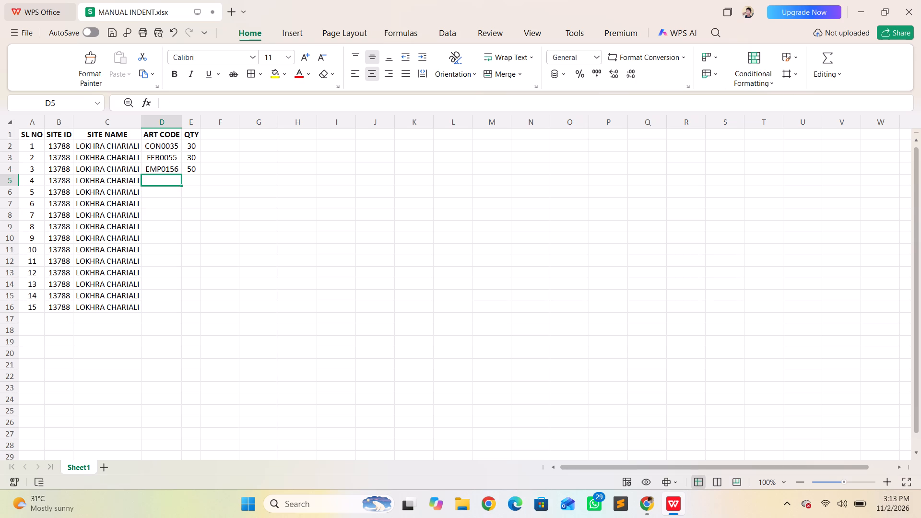
{"action": "type", "text": "FLU"}
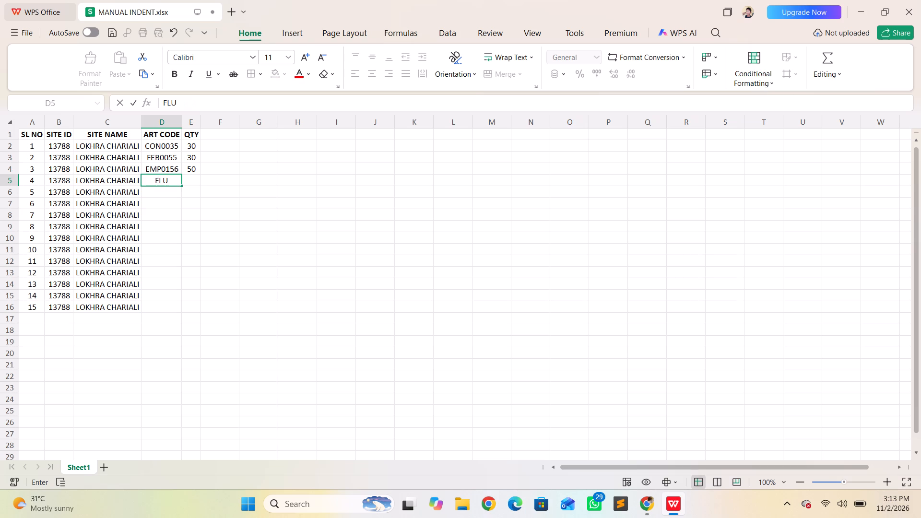
{"action": "type", "text": "0069"}
{"action": "key", "text": "Right"}
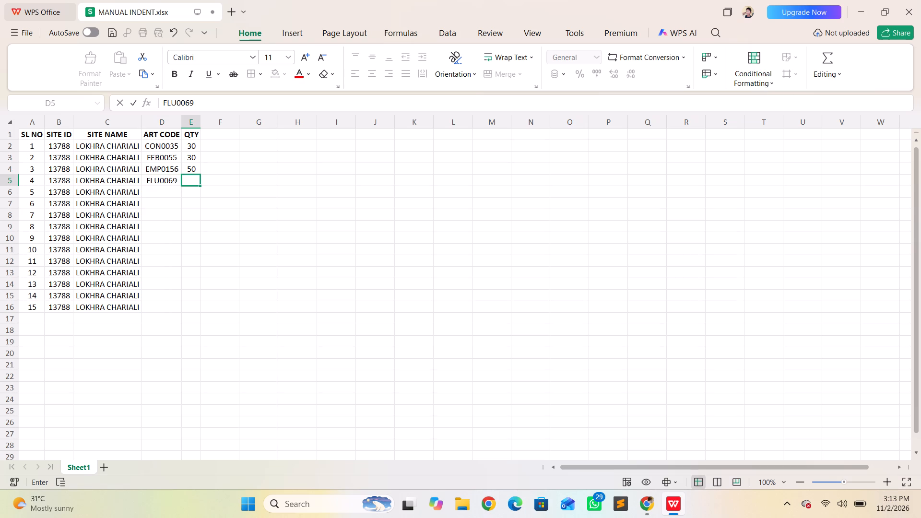
{"action": "type", "text": "50"}
{"action": "key", "text": "Down"}
Enter art code FOX0010 with quantity 100 in the row for serial number 5.
{"action": "key", "text": "Left"}
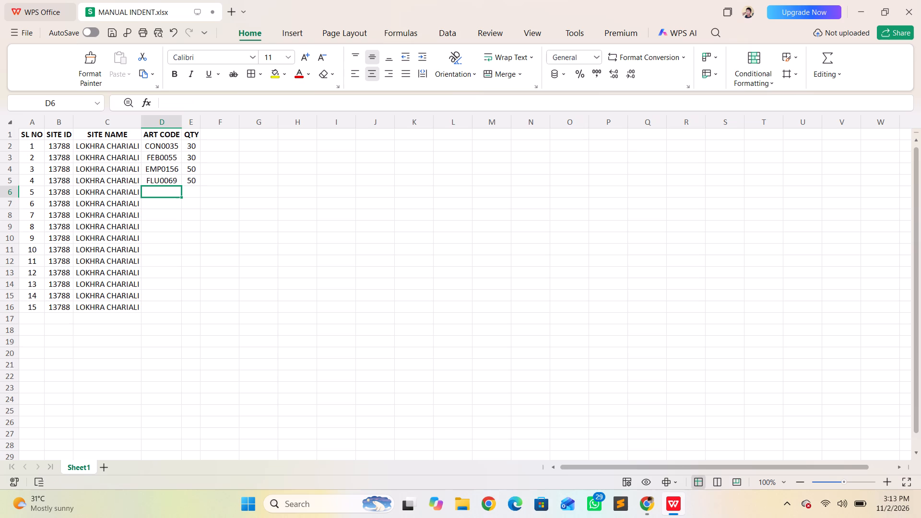
{"action": "type", "text": "FOX"}
{"action": "type", "text": "0010"}
{"action": "key", "text": "Right"}
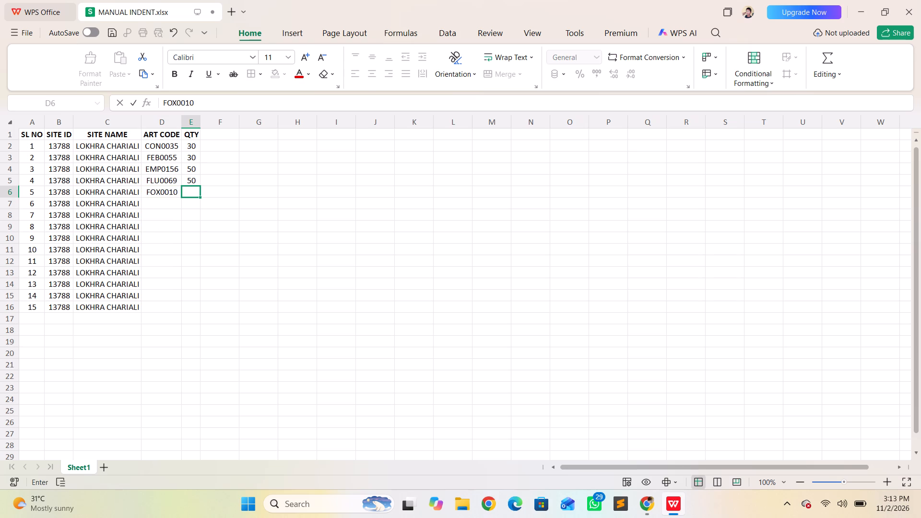
{"action": "type", "text": "100"}
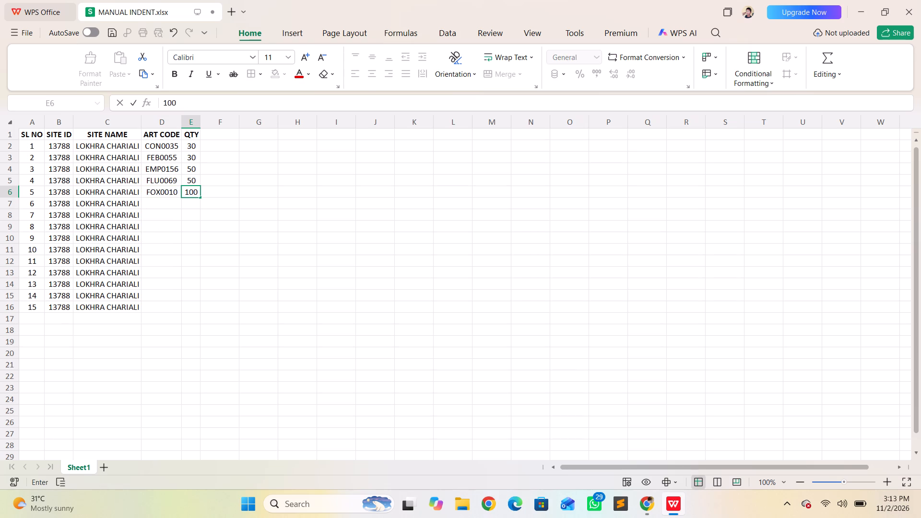
{"action": "key", "text": "Down"}
Enter art code KER0145 with quantity 98 in the row for serial number 6.
{"action": "key", "text": "Left"}
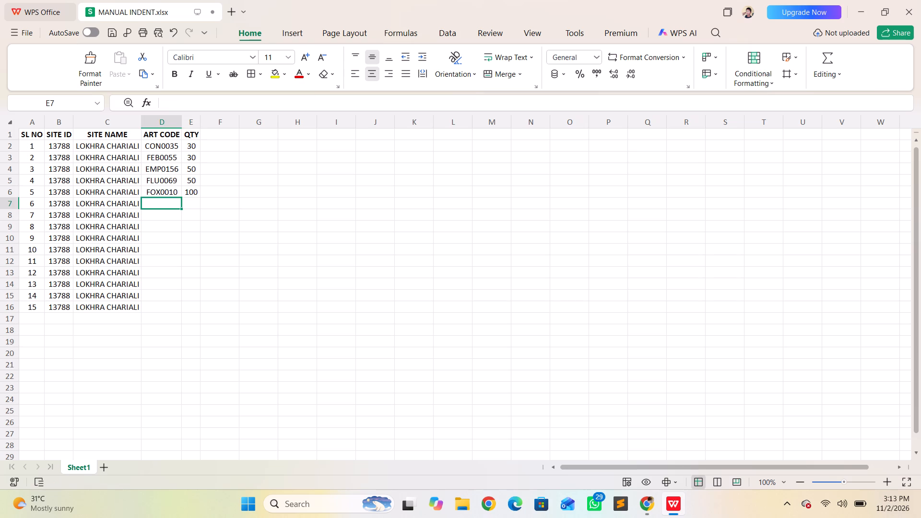
{"action": "type", "text": "KERE"}
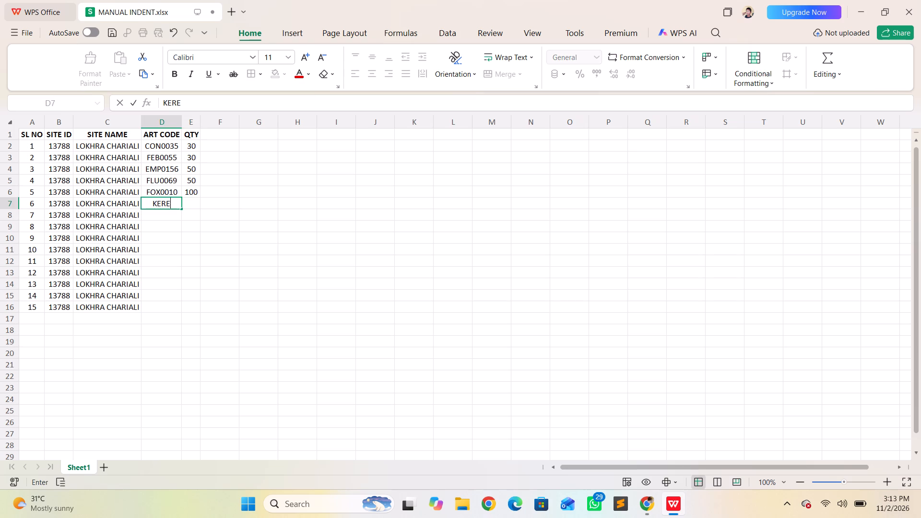
{"action": "key", "text": "BackSpace"}
{"action": "type", "text": "0145"}
{"action": "key", "text": "Right"}
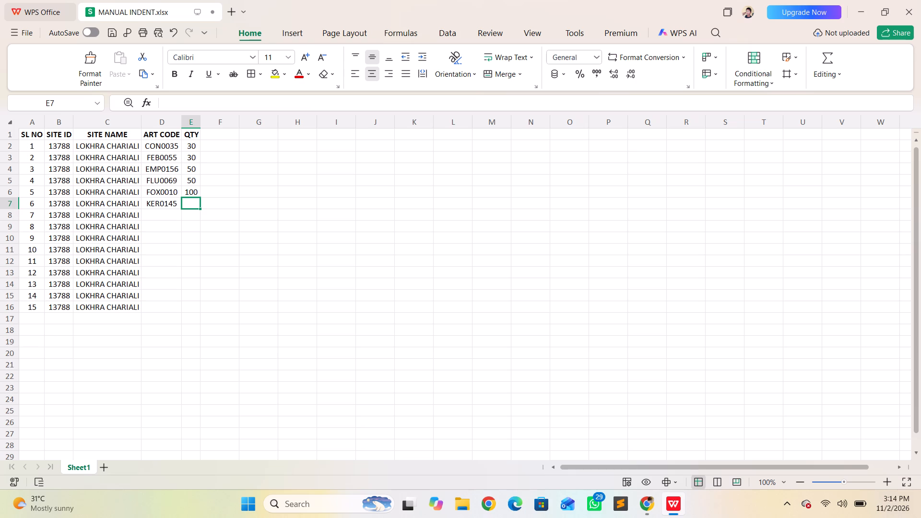
{"action": "type", "text": "98"}
{"action": "key", "text": "Down"}
Enter art code KET0014 with quantity 100 in the row for serial number 7.
{"action": "key", "text": "Up"}
{"action": "key", "text": "Left"}
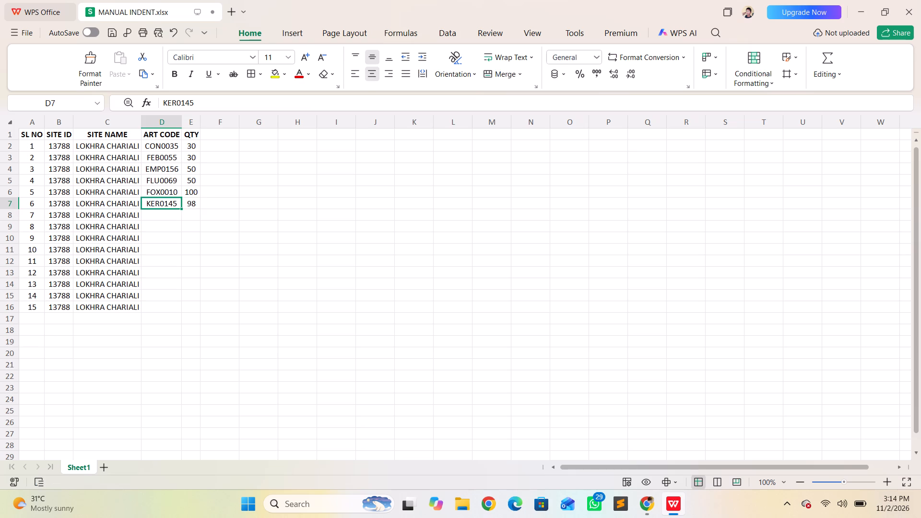
{"action": "key", "text": "Down"}
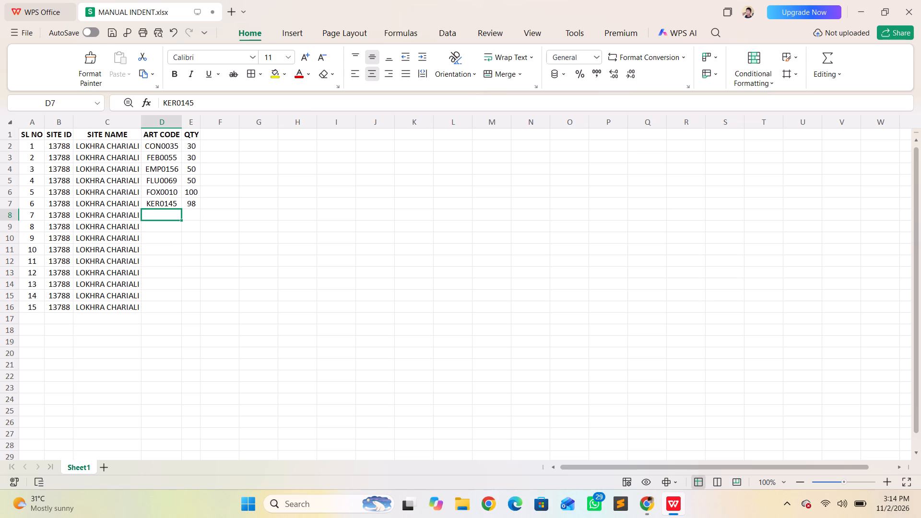
{"action": "type", "text": "KET"}
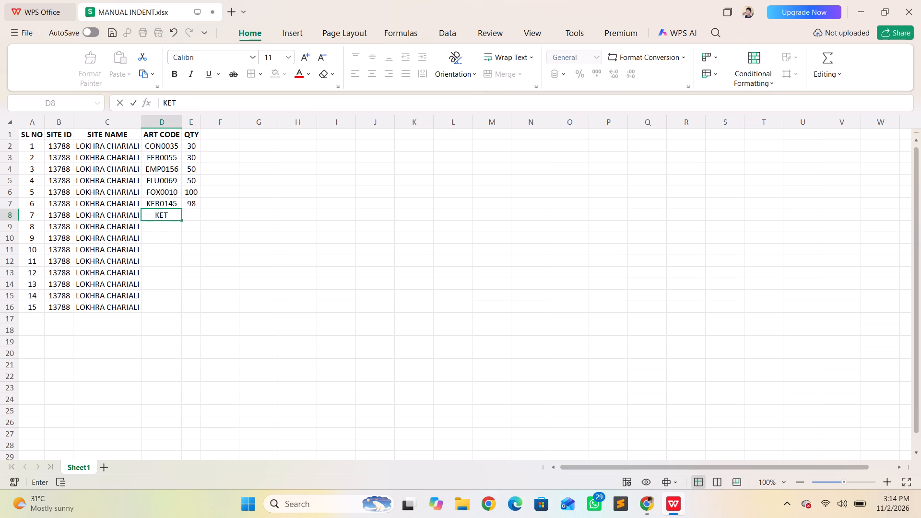
{"action": "type", "text": "0014"}
{"action": "key", "text": "Right"}
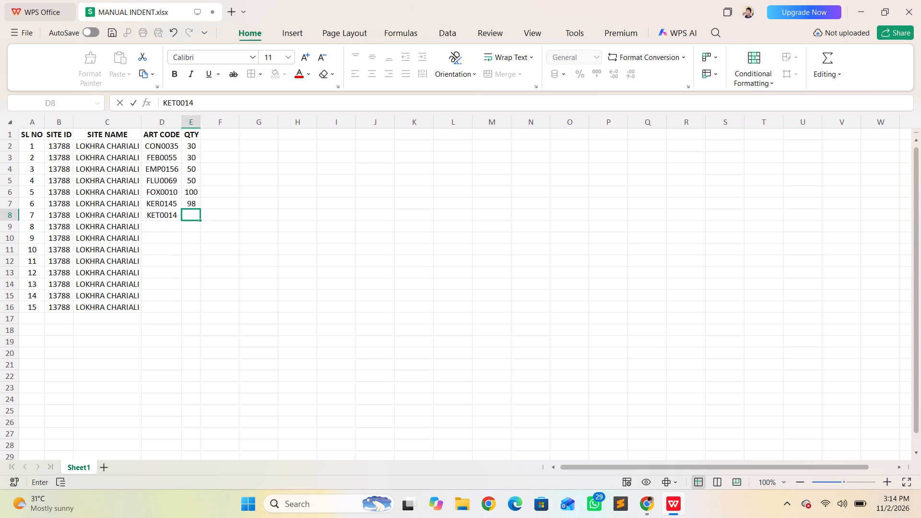
{"action": "type", "text": "100"}
{"action": "key", "text": "Down"}
Enter art code MEC0728 with quantity 30 in the row for serial number 8.
{"action": "key", "text": "Left"}
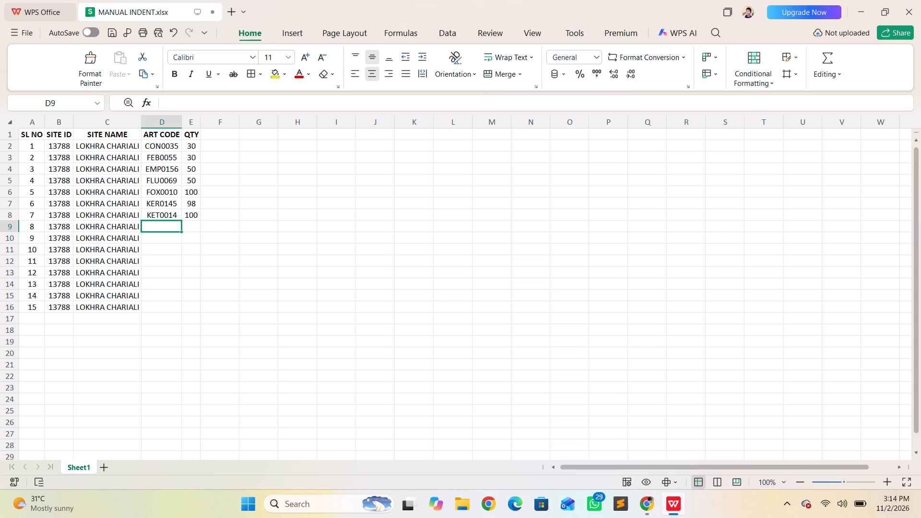
{"action": "type", "text": "MEC"}
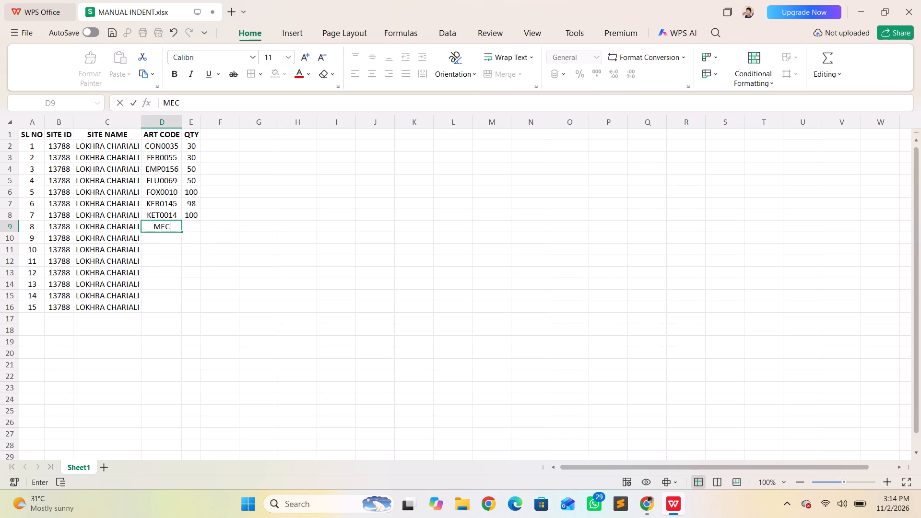
{"action": "key", "text": "0"}
{"action": "type", "text": "728"}
{"action": "key", "text": "Right"}
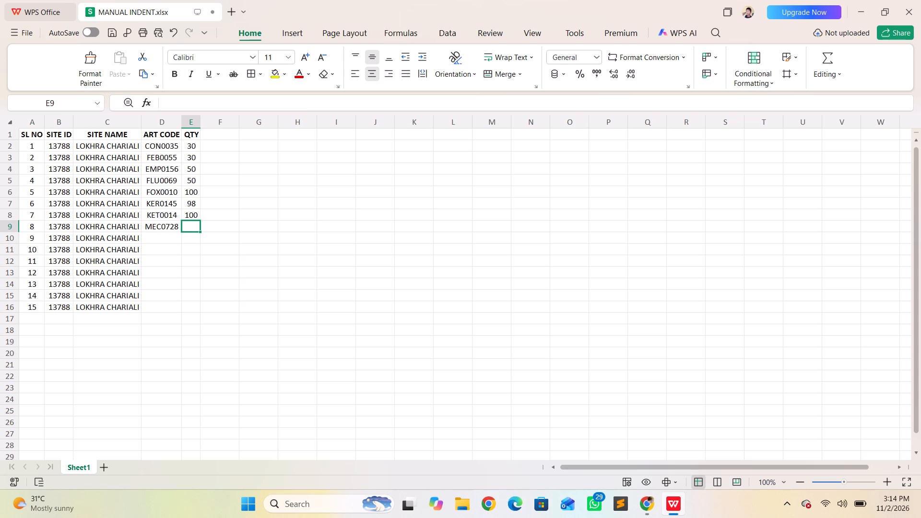
{"action": "type", "text": "30"}
{"action": "key", "text": "Down"}
Enter art code MIP0792 with quantity 30 in the row for serial number 9.
{"action": "key", "text": "Left"}
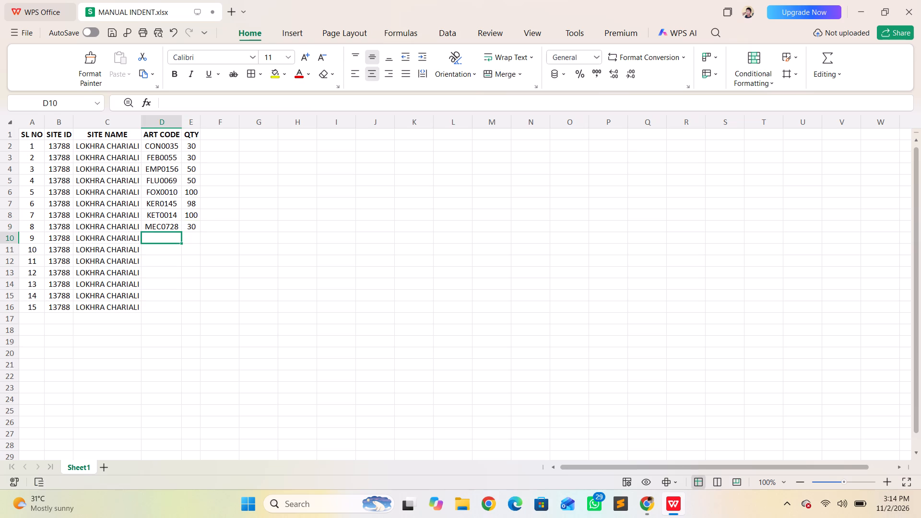
{"action": "type", "text": "MIP"}
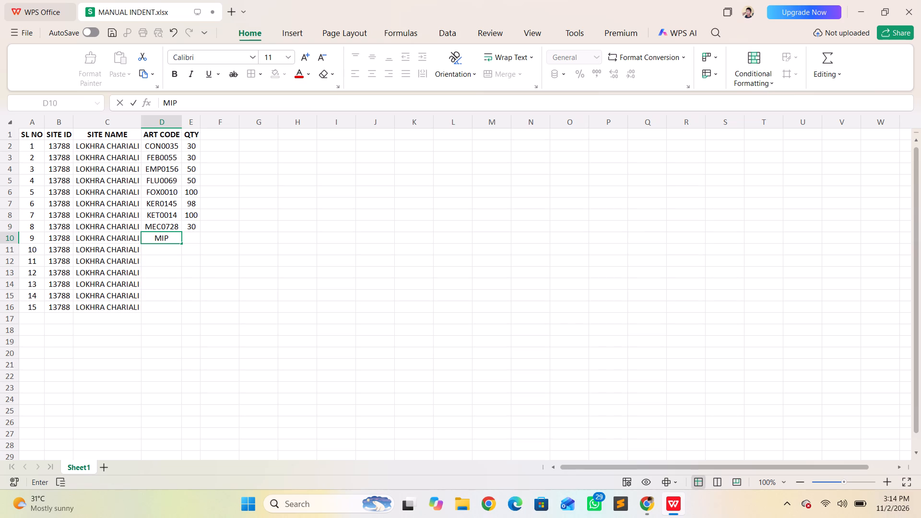
{"action": "key", "text": "0"}
{"action": "key", "text": "7"}
{"action": "type", "text": "92"}
{"action": "key", "text": "Right"}
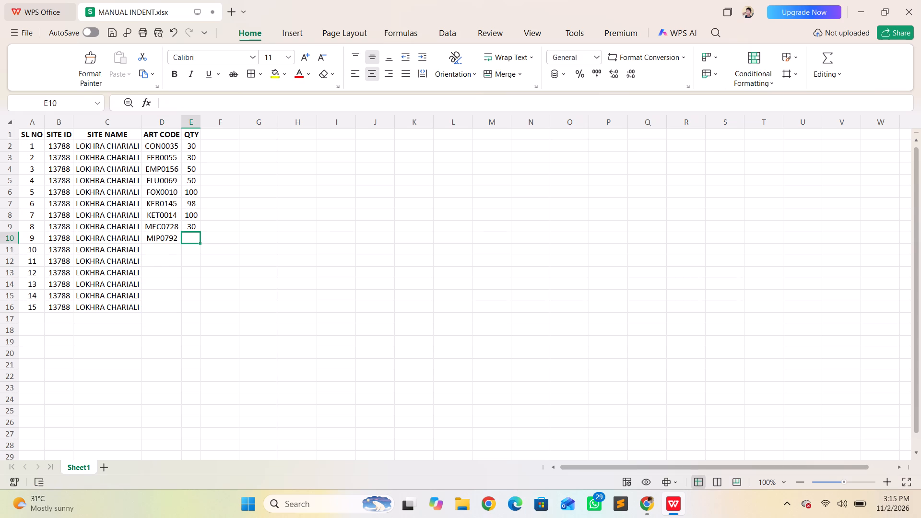
{"action": "type", "text": "30"}
{"action": "key", "text": "Down"}
Enter art code NUL0077 with quantity 90 in the row for serial number 10.
{"action": "key", "text": "Left"}
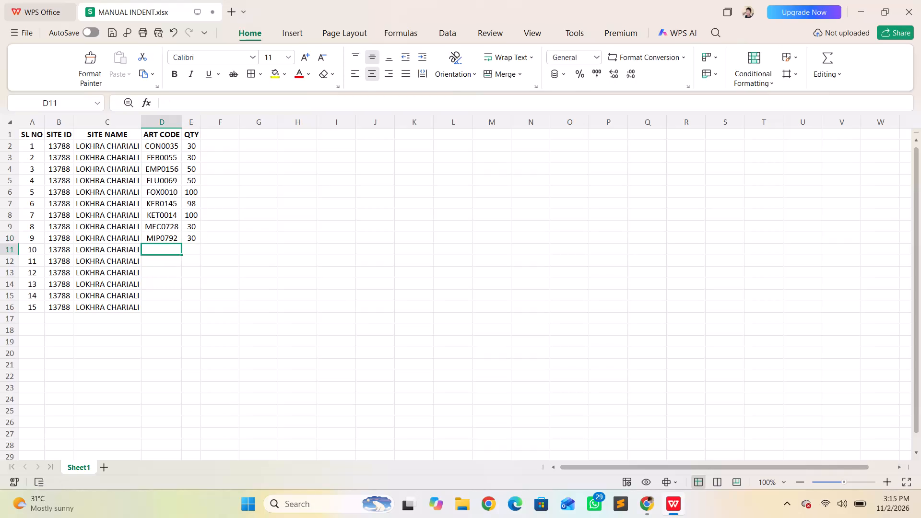
{"action": "type", "text": "NU"}
{"action": "key", "text": "l"}
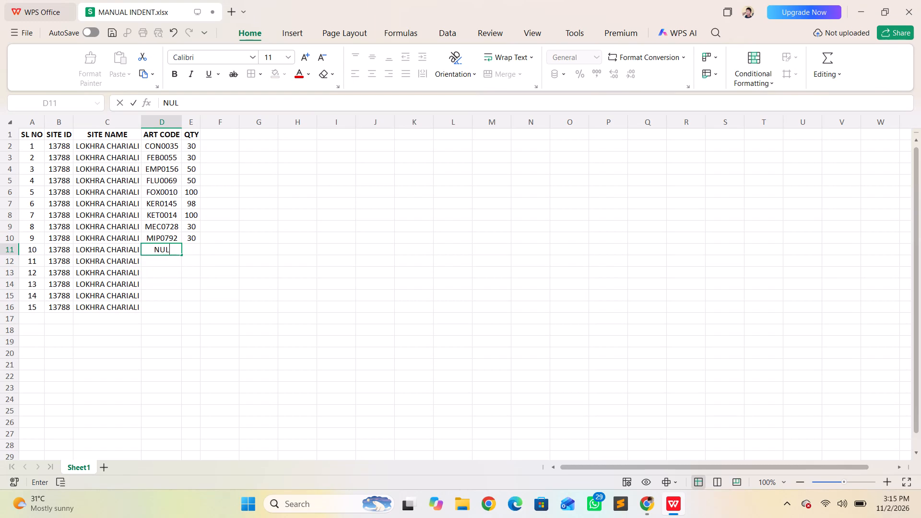
{"action": "type", "text": "0077"}
{"action": "key", "text": "Right"}
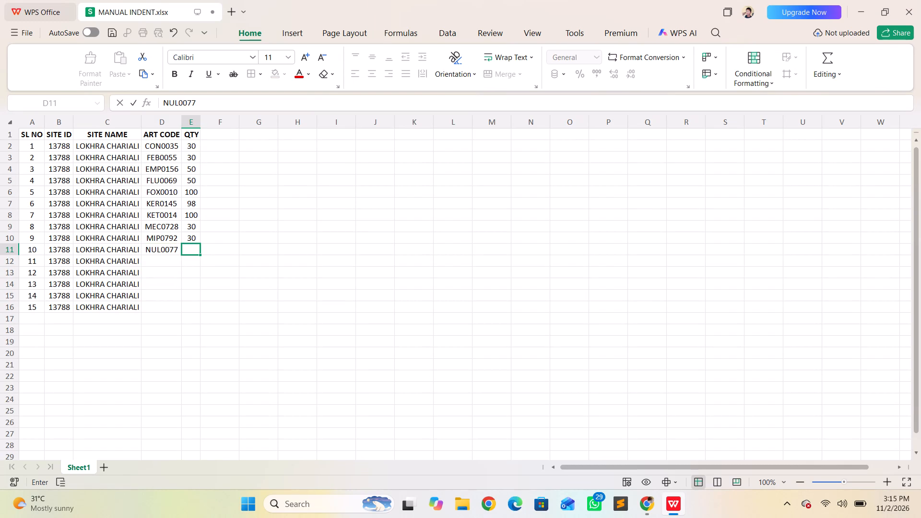
{"action": "type", "text": "90"}
{"action": "key", "text": "Down"}
Enter art code RYB0006 with quantity 30 in the row for serial number 11.
{"action": "key", "text": "Down"}
{"action": "key", "text": "Left"}
{"action": "key", "text": "Up"}
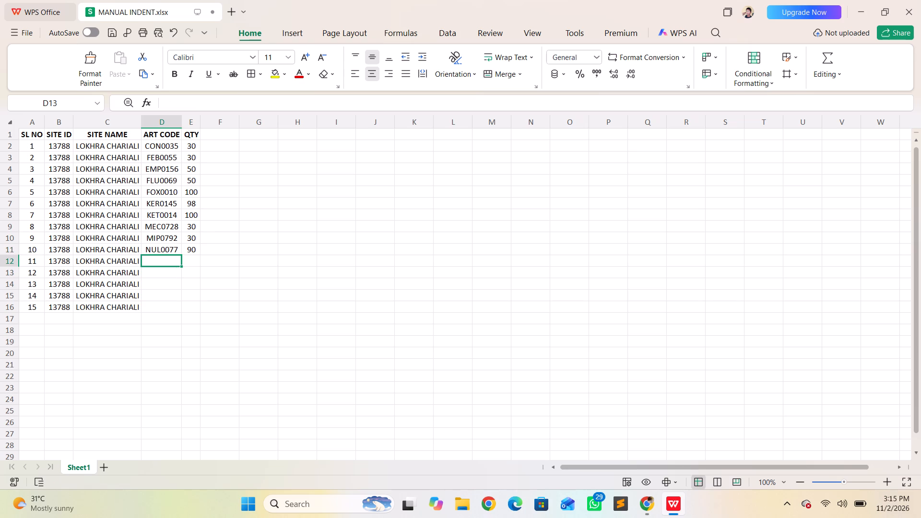
{"action": "type", "text": "RYB"}
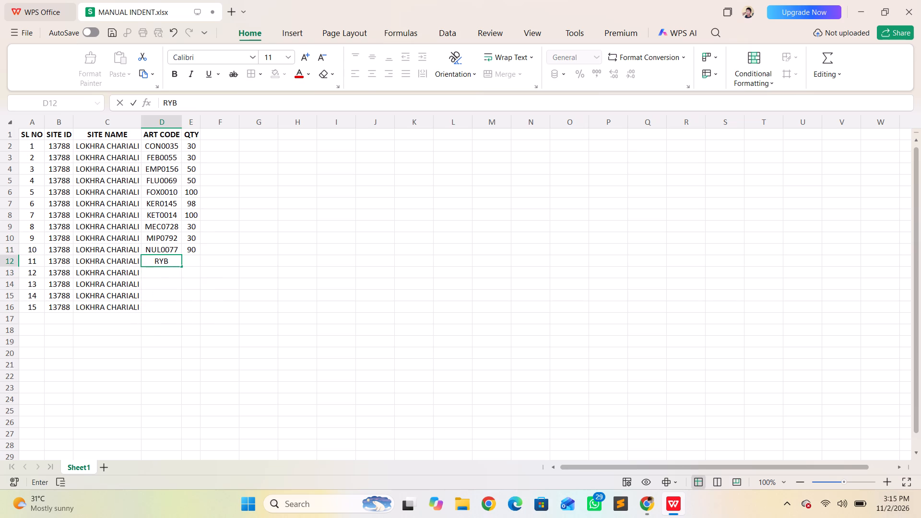
{"action": "type", "text": "0006"}
{"action": "key", "text": "Right"}
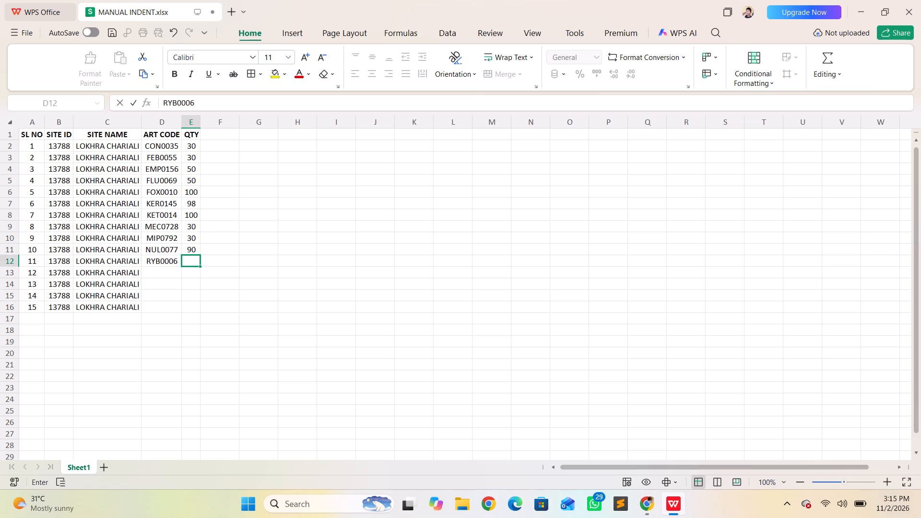
{"action": "type", "text": "30"}
{"action": "key", "text": "Down"}
Enter art code RYZ0004 with quantity 15 in the row for serial number 12.
{"action": "key", "text": "Left"}
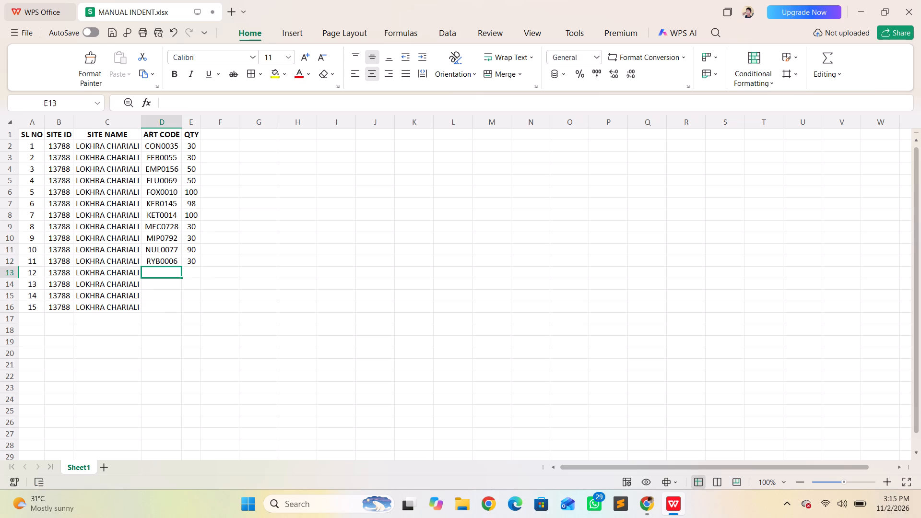
{"action": "key", "text": "r"}
{"action": "type", "text": "YZ000"}
{"action": "key", "text": "4"}
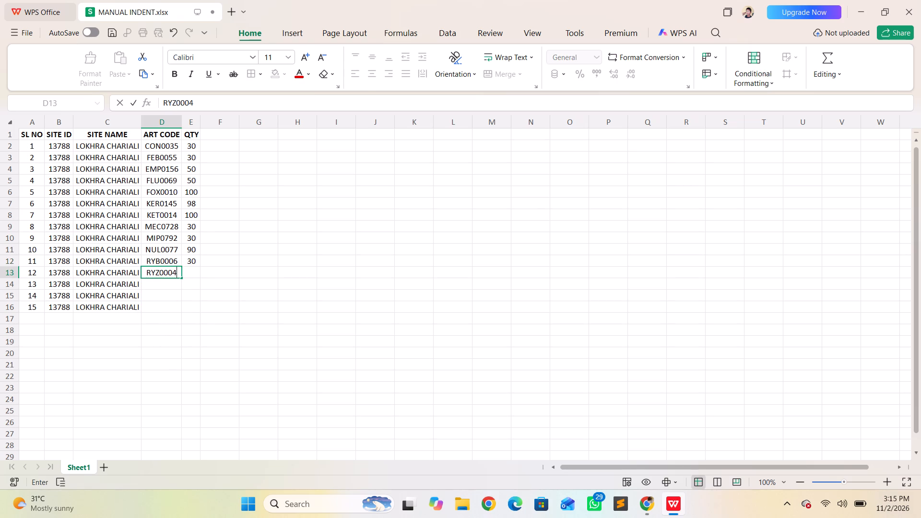
{"action": "key", "text": "Right"}
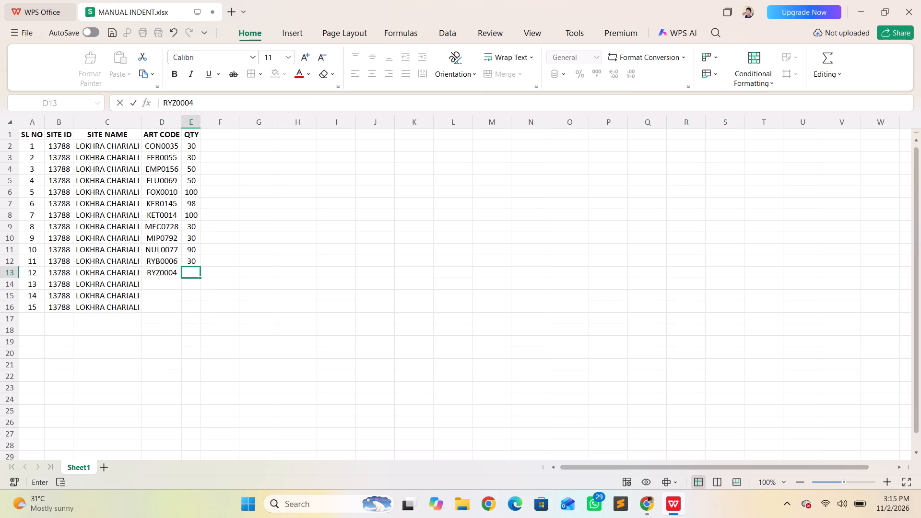
{"action": "type", "text": "15"}
{"action": "key", "text": "Down"}
Enter art code TER0015 in the row for serial number 13.
{"action": "key", "text": "Left"}
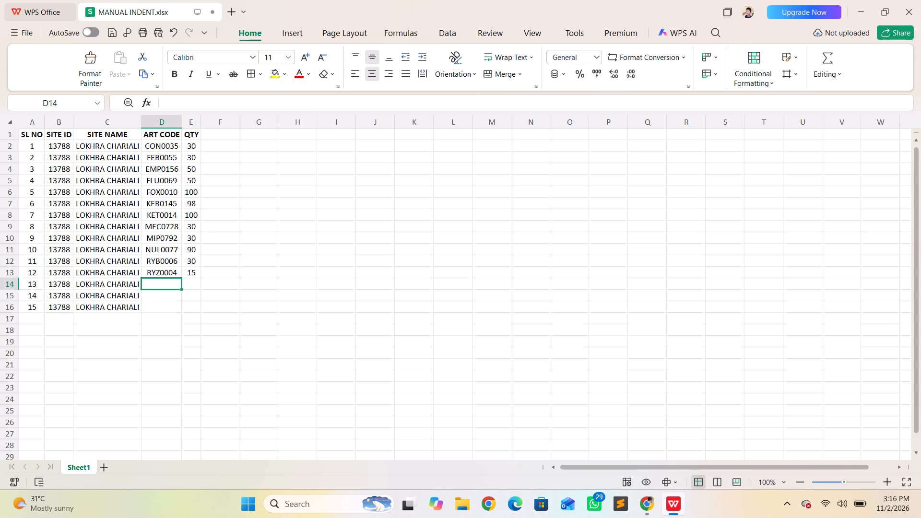
{"action": "type", "text": "TER"}
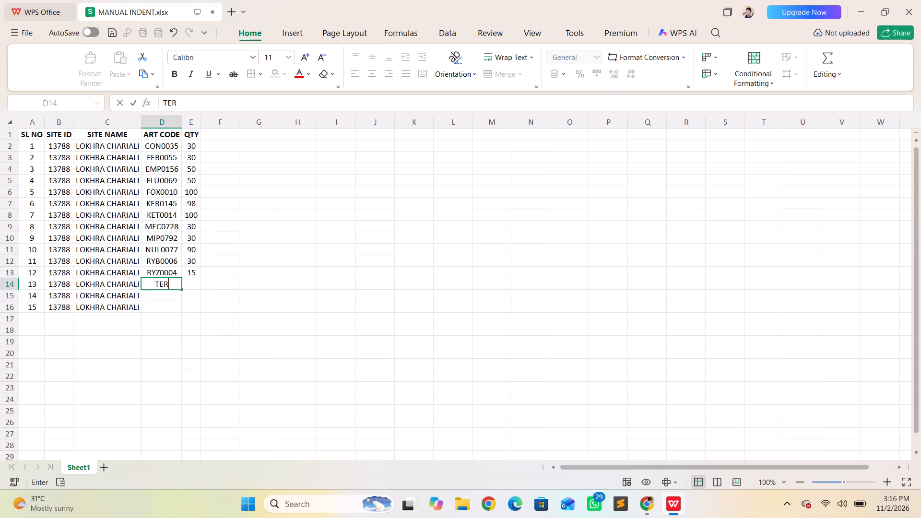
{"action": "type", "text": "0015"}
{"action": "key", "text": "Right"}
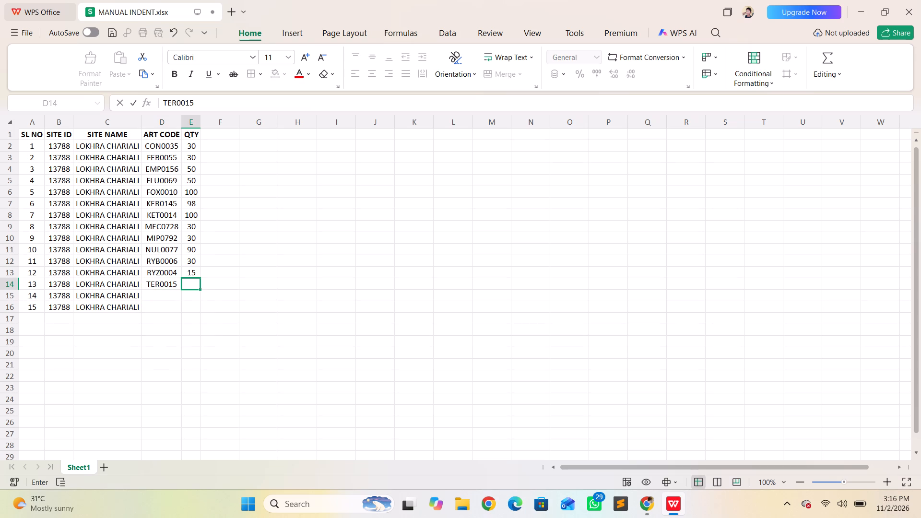
Enter quantity 3 in the row for serial number 13.
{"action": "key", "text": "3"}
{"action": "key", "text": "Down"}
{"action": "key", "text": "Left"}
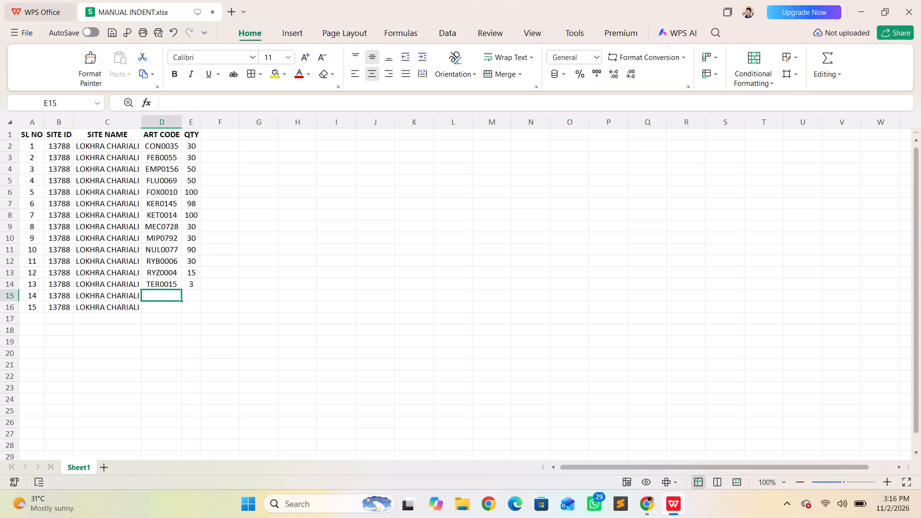
Enter art code TAU0014 with quantity 180 in the row for serial number 14.
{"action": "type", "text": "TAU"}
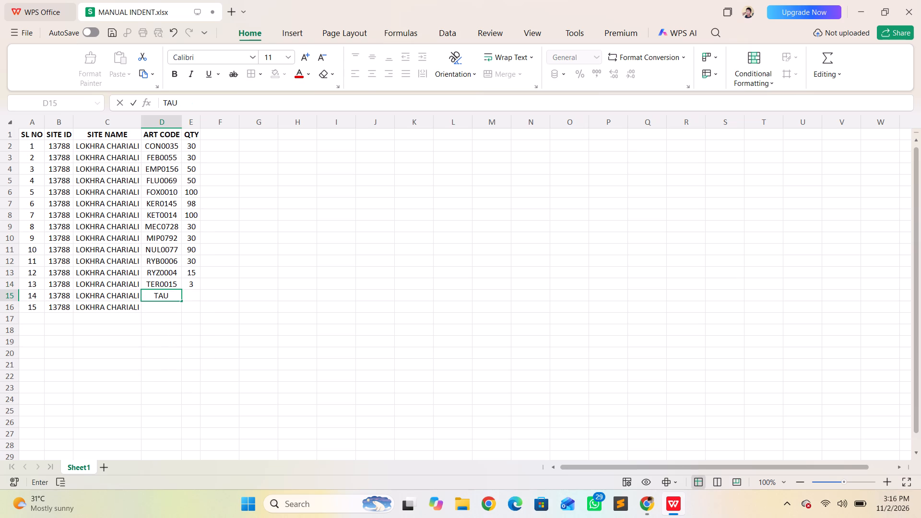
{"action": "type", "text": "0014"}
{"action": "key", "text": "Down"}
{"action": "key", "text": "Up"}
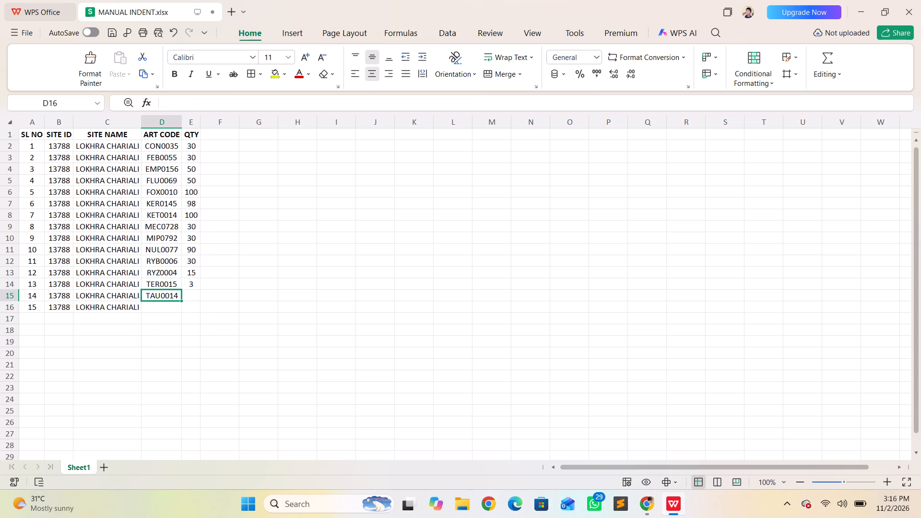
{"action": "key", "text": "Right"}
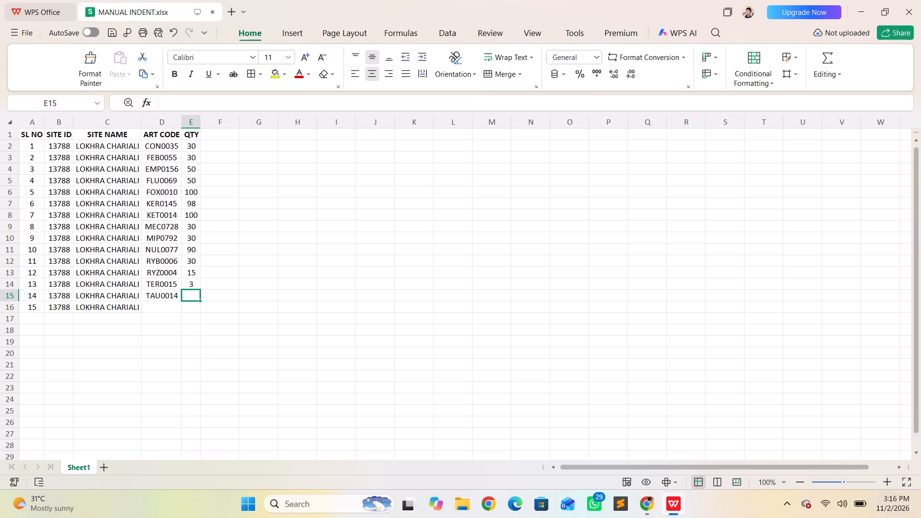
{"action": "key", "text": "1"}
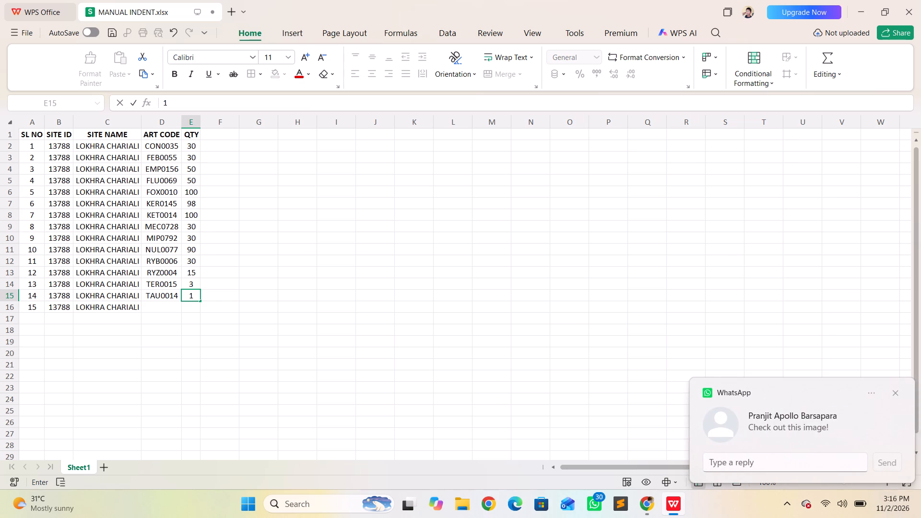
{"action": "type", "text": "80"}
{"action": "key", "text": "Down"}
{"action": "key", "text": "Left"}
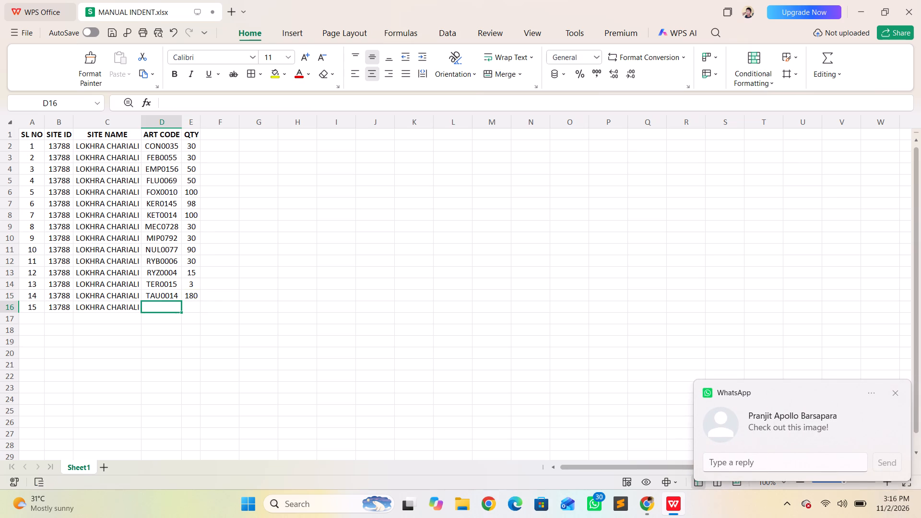
Enter art code SER0646 with quantity 100 in the row for serial number 15.
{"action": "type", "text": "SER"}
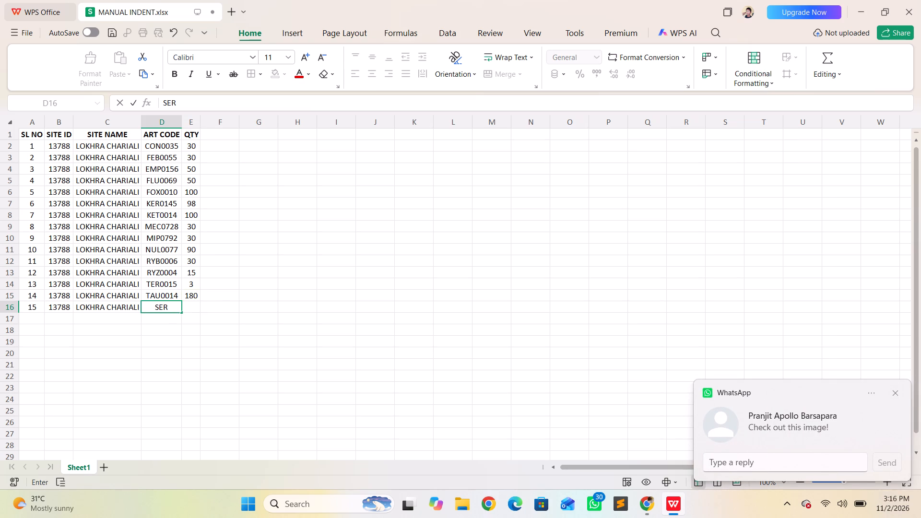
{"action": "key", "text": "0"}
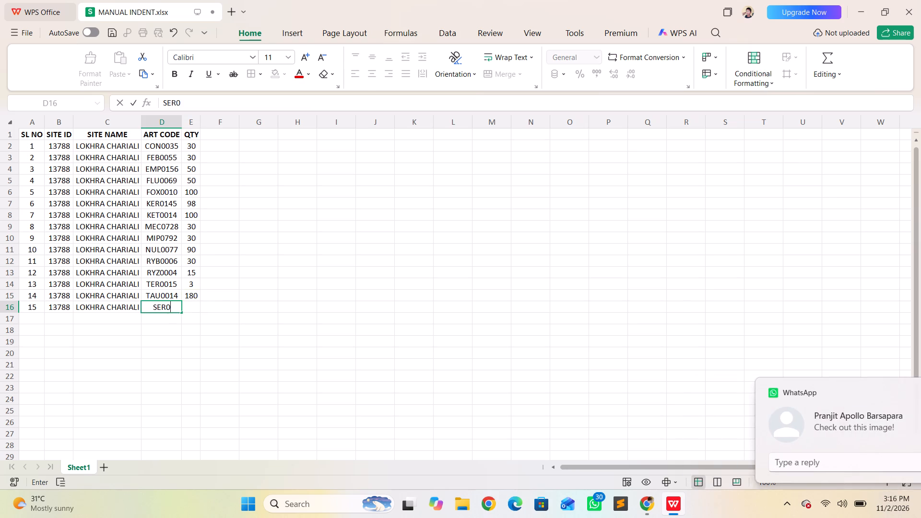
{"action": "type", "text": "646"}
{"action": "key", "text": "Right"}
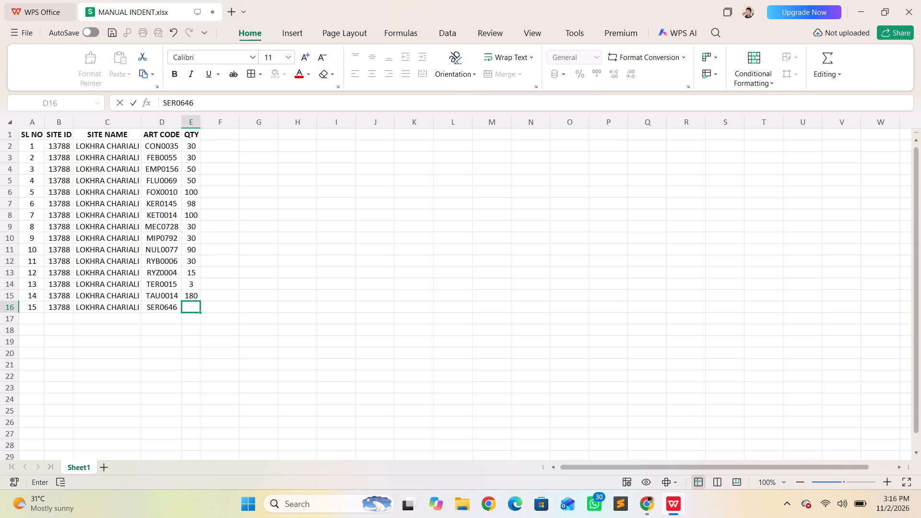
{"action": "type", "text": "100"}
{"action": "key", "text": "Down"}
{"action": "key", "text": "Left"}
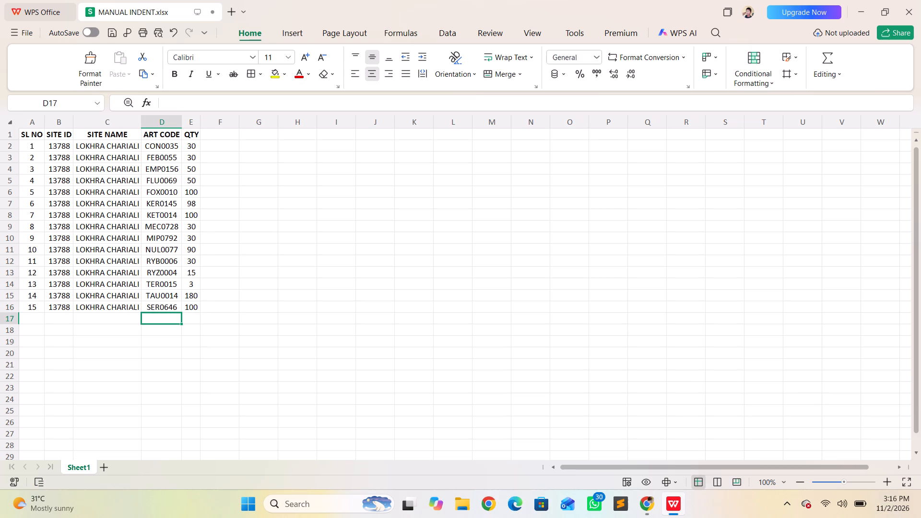
Save the MANUAL INDENT workbook, dismissing the offer to save it to WPS Cloud.
{"action": "left_click", "coordinate": [520, 296]}
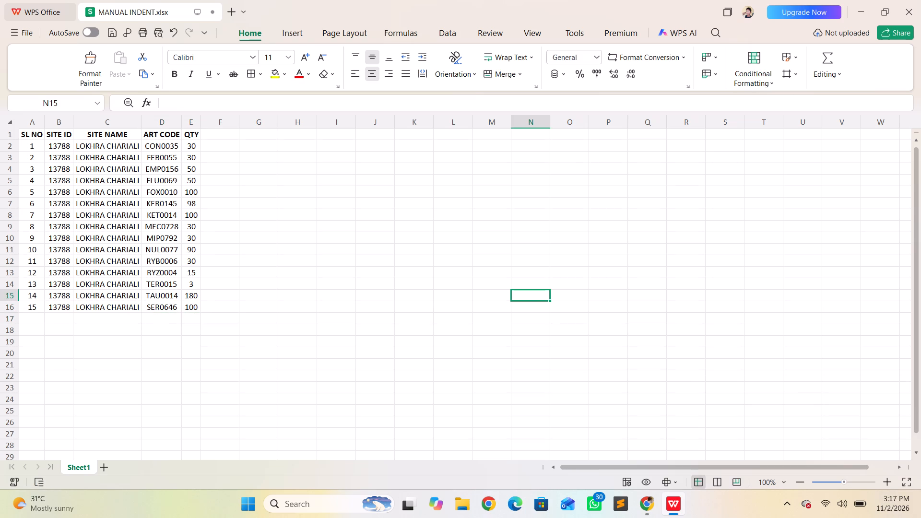
{"action": "key", "text": "ctrl+s"}
{"action": "key", "text": "ctrl+s"}
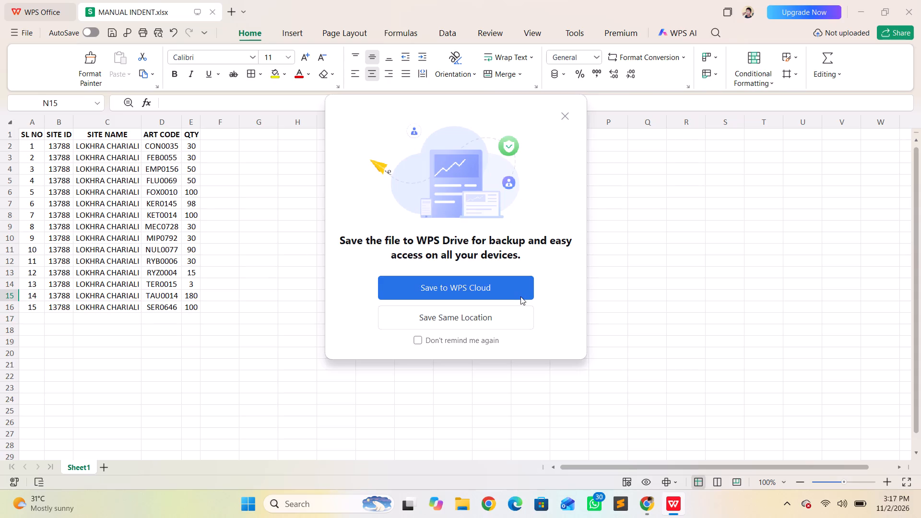
{"action": "key", "text": "ctrl+s"}
{"action": "left_click", "coordinate": [569, 117]}
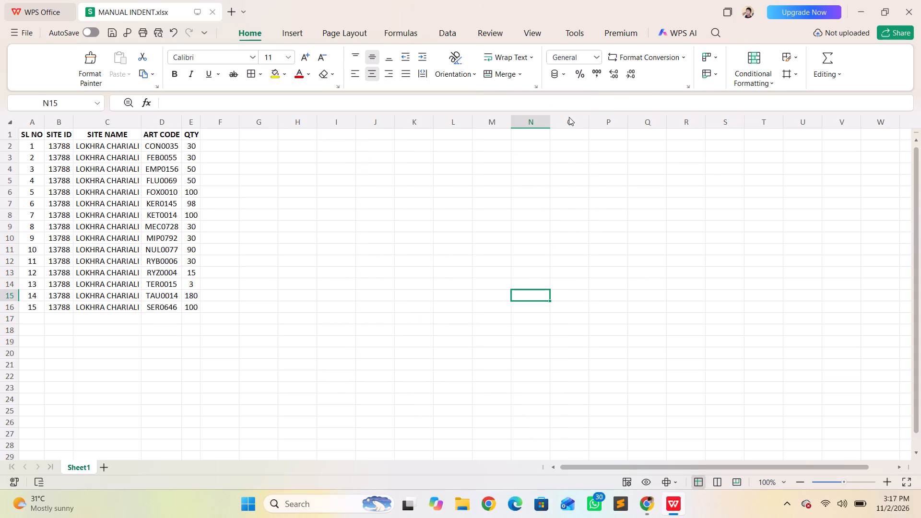
{"action": "key", "text": "ctrl+s"}
{"action": "key", "text": "ctrl+s"}
Switch to the Gmail sent mail in Chrome.
{"action": "left_click", "coordinate": [647, 513]}
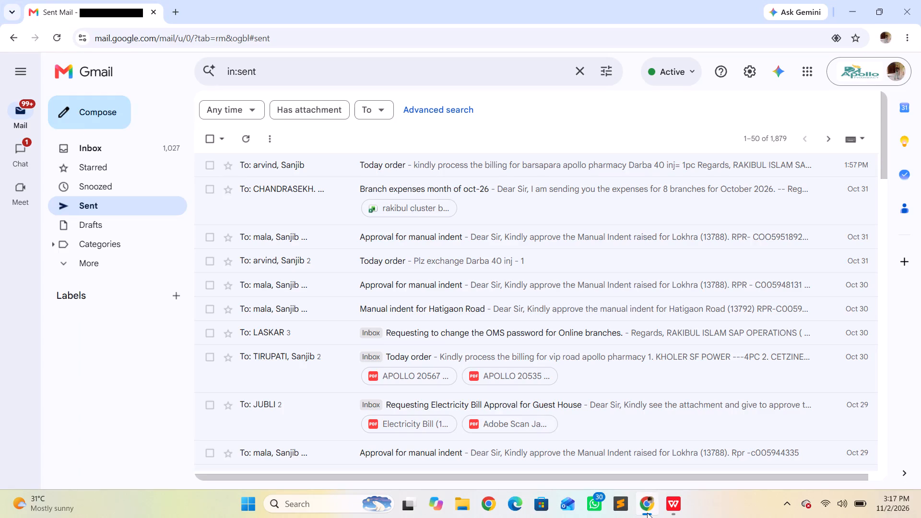
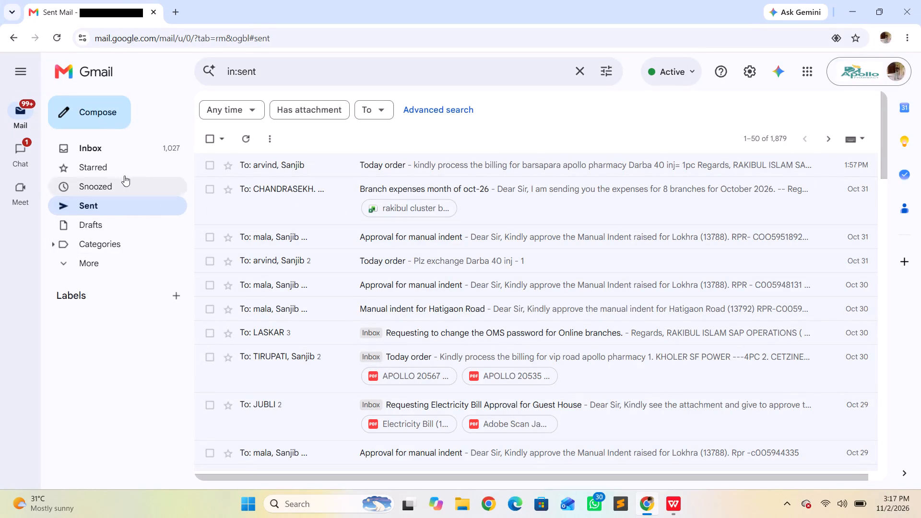
Start a new email message.
{"action": "left_click", "coordinate": [102, 120]}
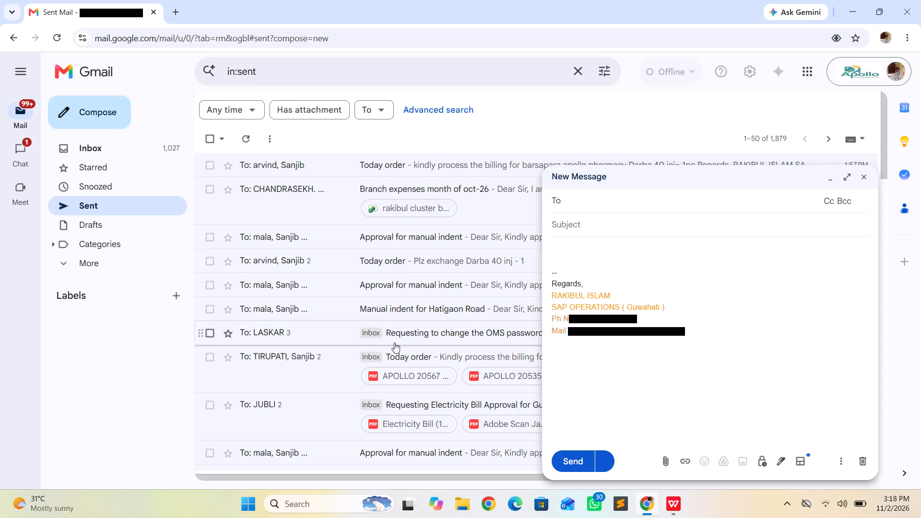
{"action": "scroll", "coordinate": [436, 304], "scroll_direction": "down", "scroll_amount": 1}
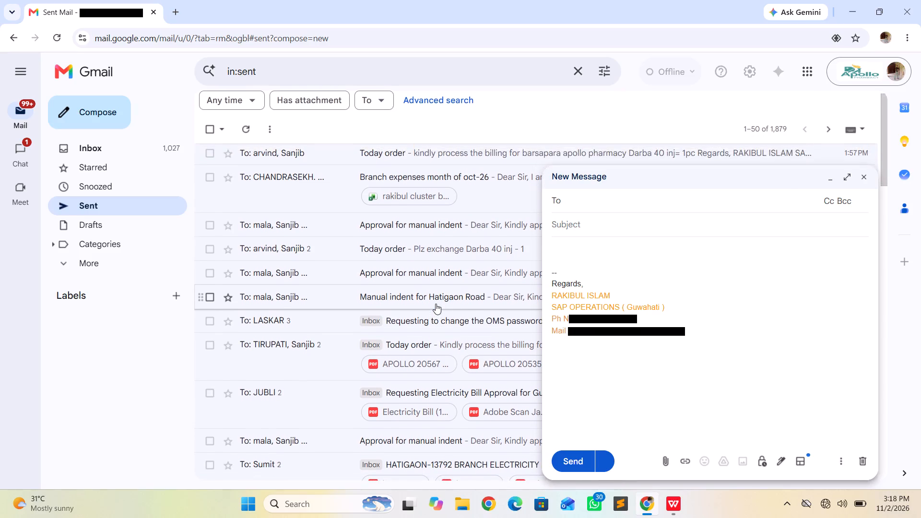
{"action": "scroll", "coordinate": [436, 304], "scroll_direction": "down", "scroll_amount": 1}
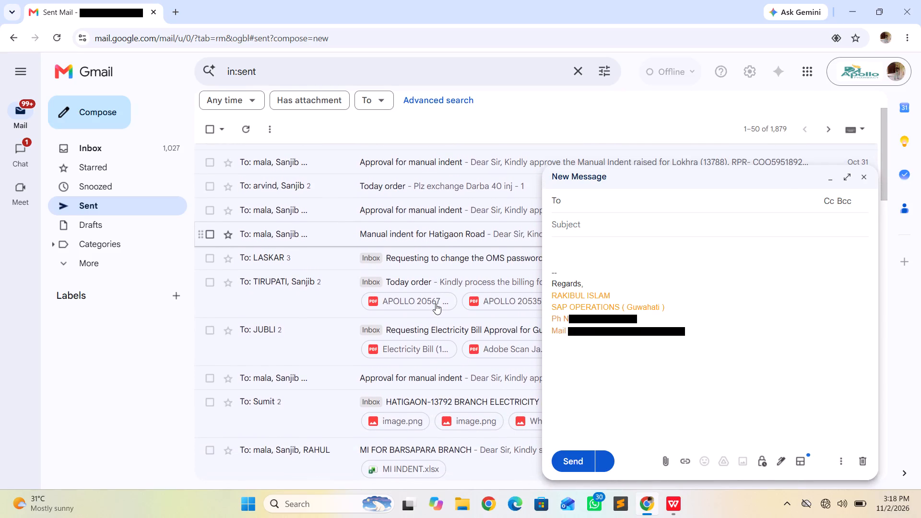
{"action": "scroll", "coordinate": [436, 304], "scroll_direction": "down", "scroll_amount": 2}
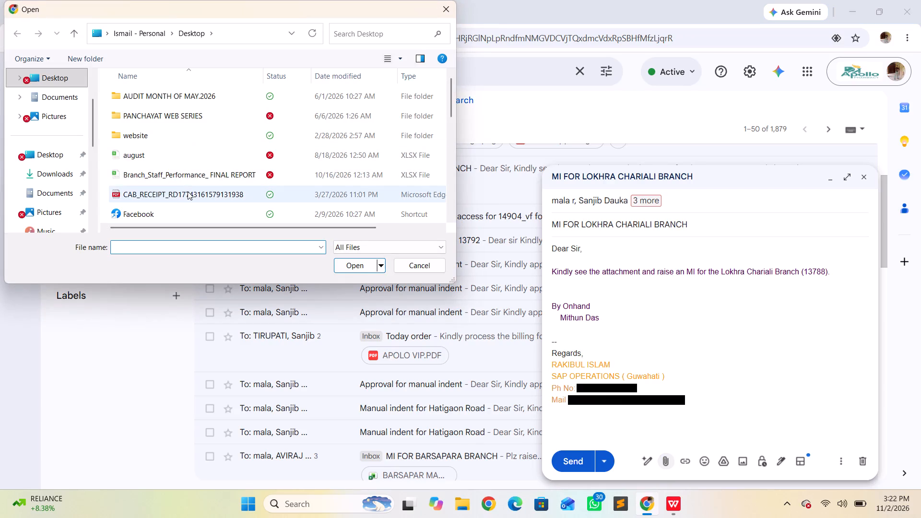
{"action": "scroll", "coordinate": [213, 185], "scroll_direction": "right", "scroll_amount": 1}
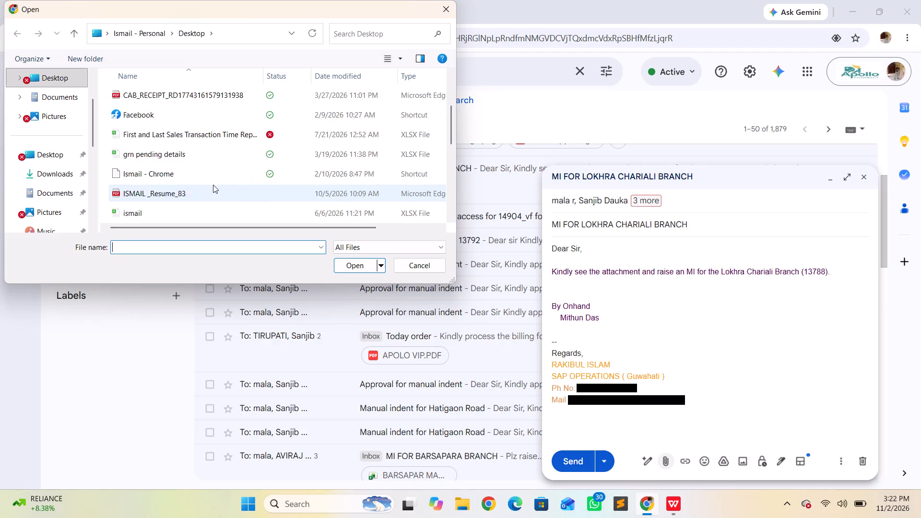
{"action": "scroll", "coordinate": [213, 185], "scroll_direction": "right", "scroll_amount": 1}
{"action": "scroll", "coordinate": [213, 185], "scroll_direction": "up", "scroll_amount": 1}
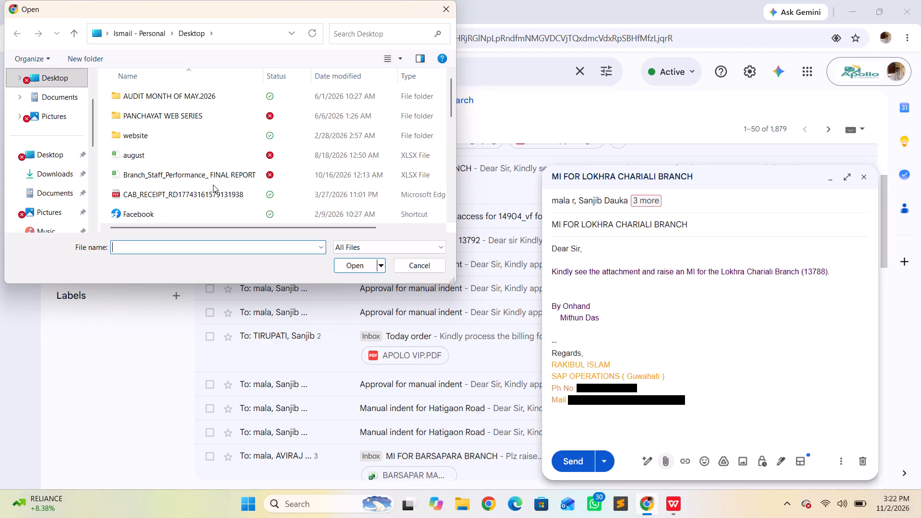
{"action": "scroll", "coordinate": [213, 185], "scroll_direction": "up", "scroll_amount": 7}
{"action": "left_click", "coordinate": [48, 155]}
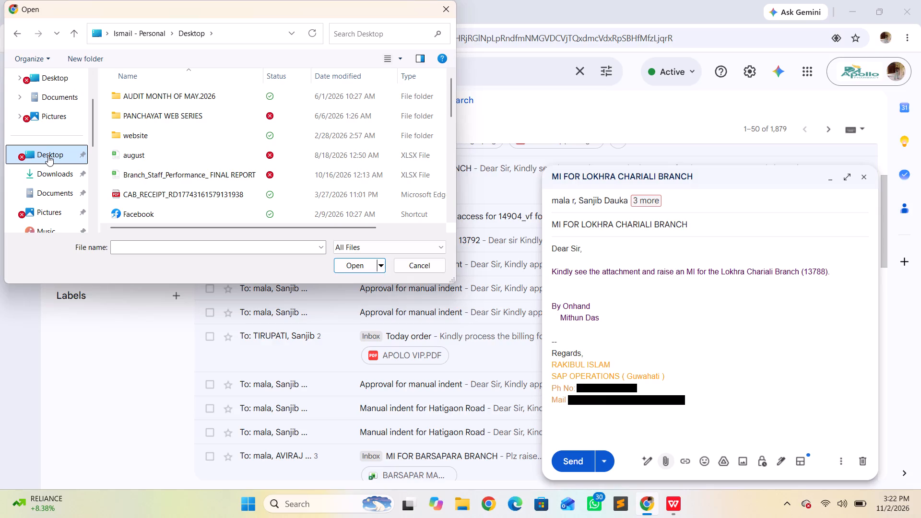
{"action": "left_click", "coordinate": [48, 155]}
{"action": "scroll", "coordinate": [157, 186], "scroll_direction": "down", "scroll_amount": 1}
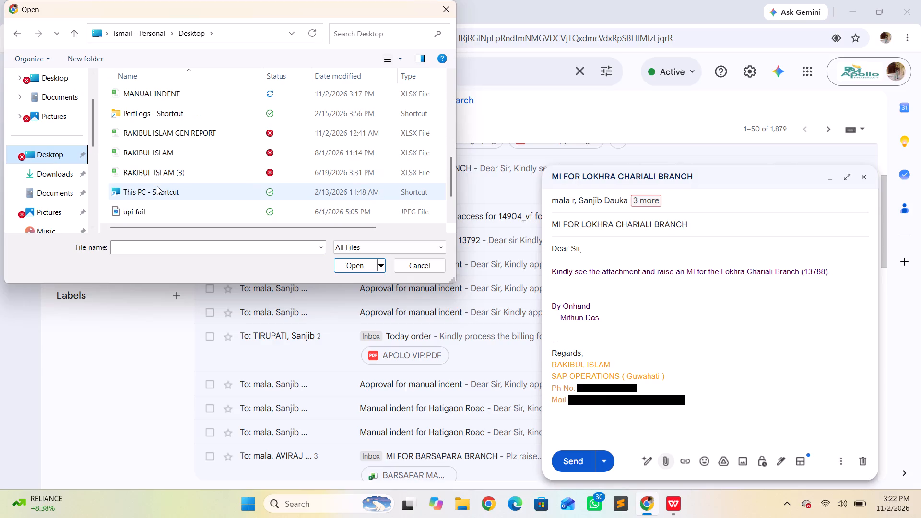
{"action": "scroll", "coordinate": [157, 186], "scroll_direction": "down", "scroll_amount": 2}
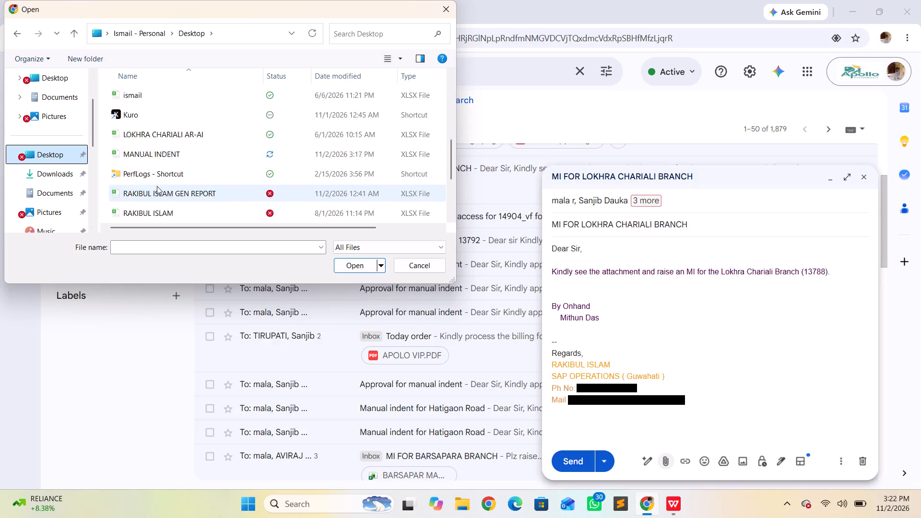
{"action": "scroll", "coordinate": [157, 186], "scroll_direction": "down", "scroll_amount": 1}
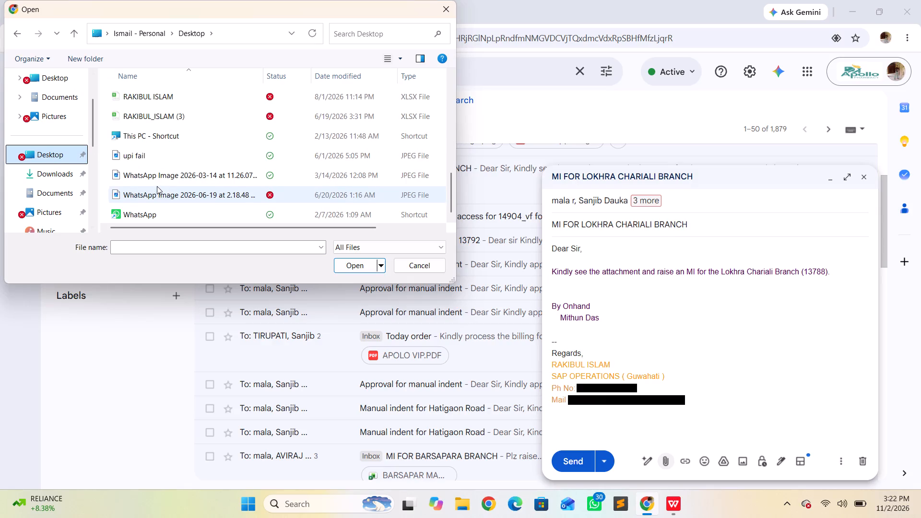